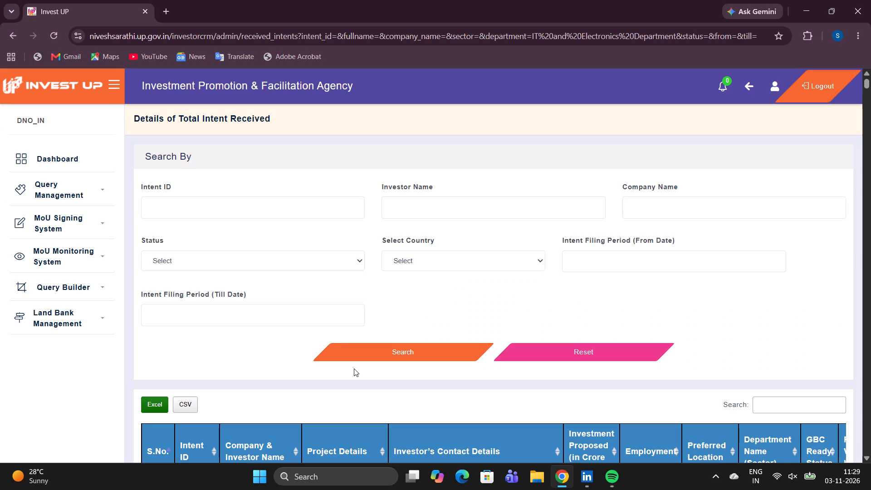
Examine the received-intents table for the IT and Electronics Department, checking the first entries' company, project, investment and verification columns.
scroll(354, 368, down, 2)
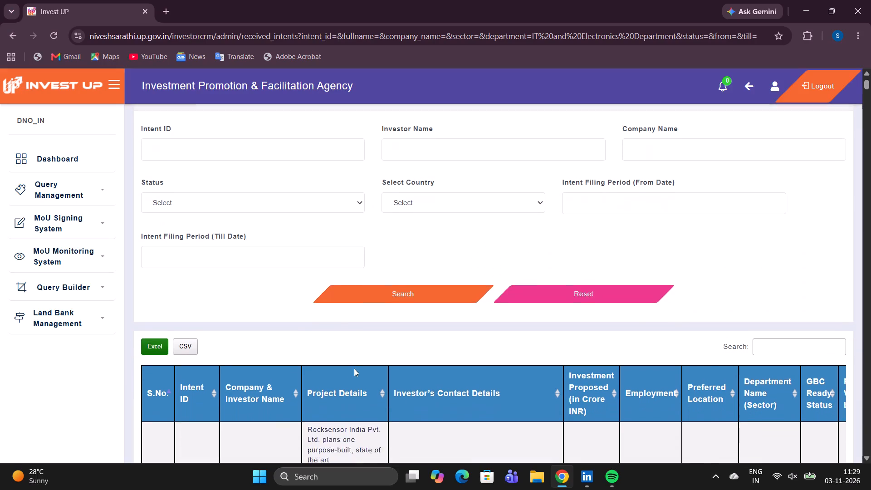
scroll(354, 368, down, 5)
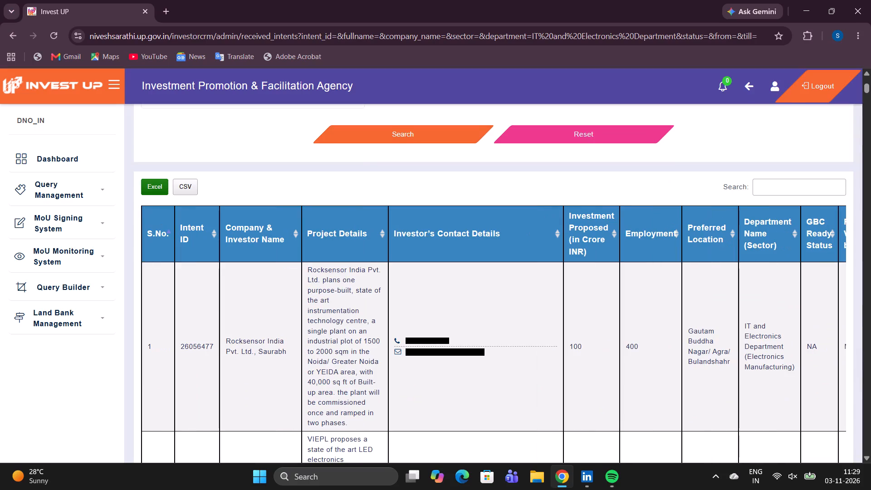
scroll(354, 368, down, 1)
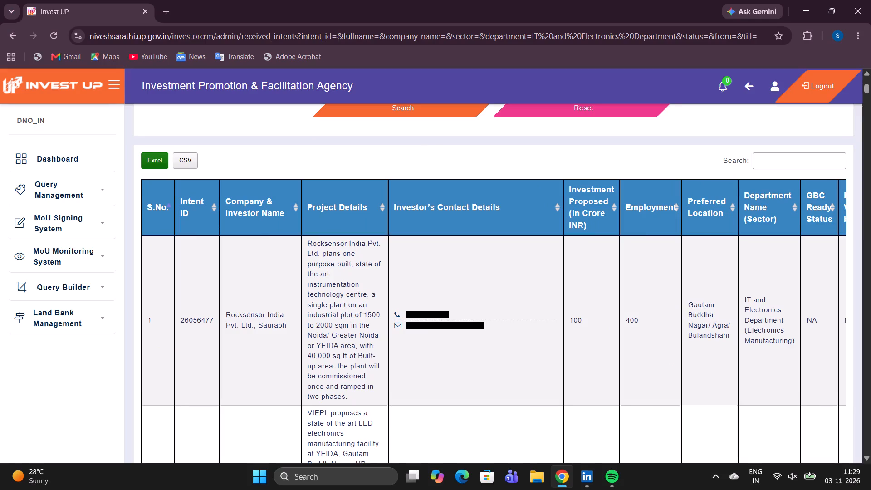
scroll(321, 374, left, 1)
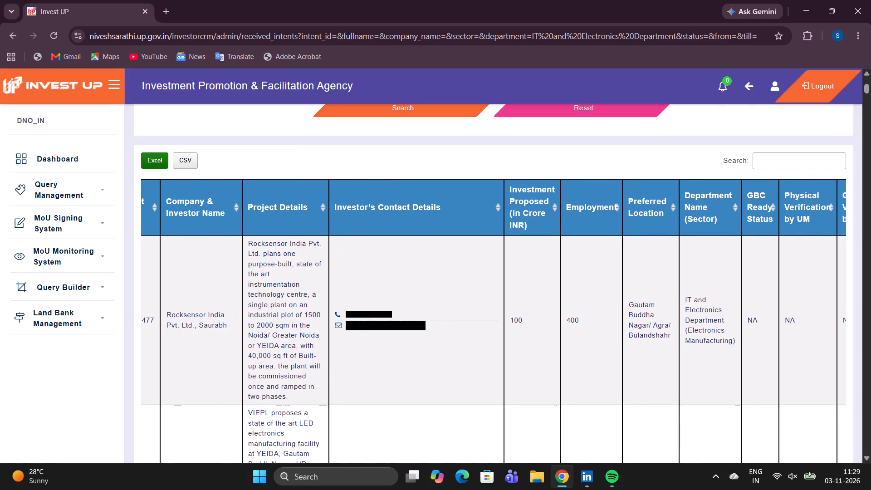
scroll(321, 374, left, 1)
scroll(321, 374, down, 1)
scroll(321, 374, right, 2)
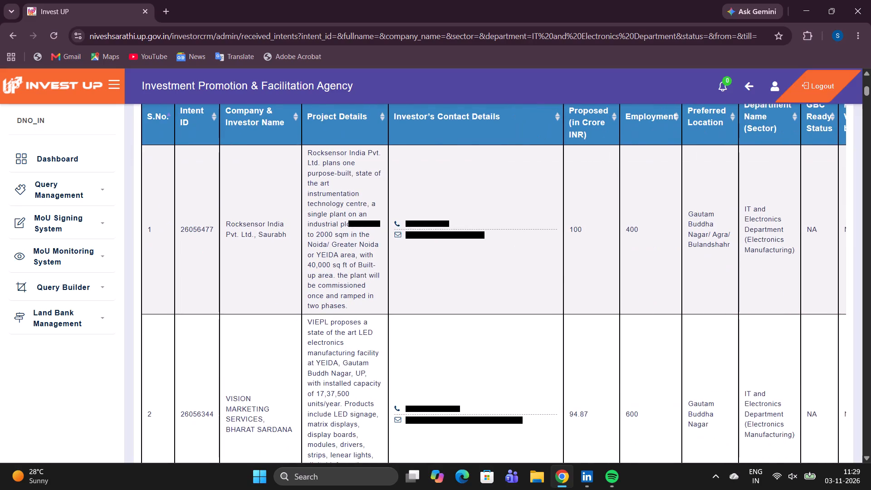
scroll(321, 374, down, 1)
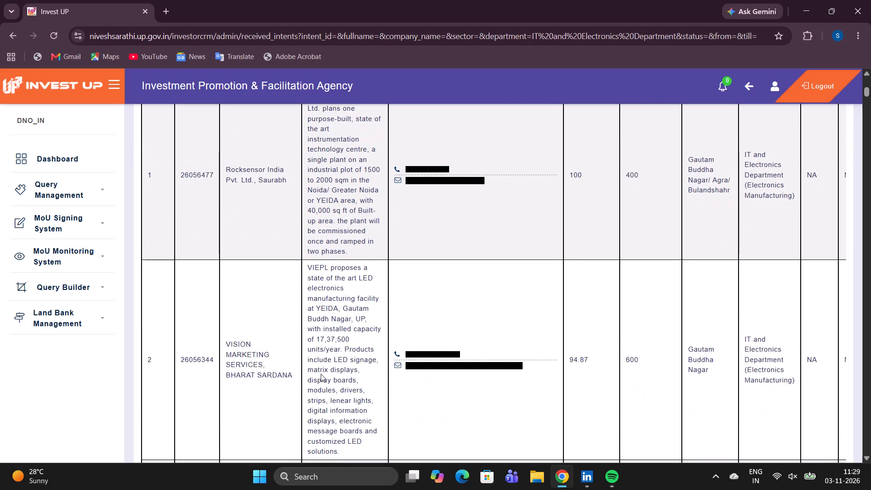
scroll(321, 374, down, 2)
scroll(321, 374, up, 2)
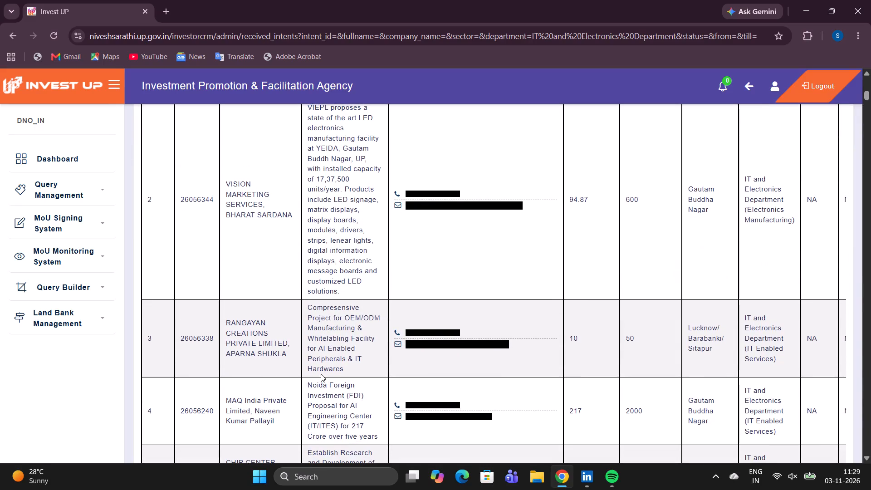
scroll(321, 374, up, 2)
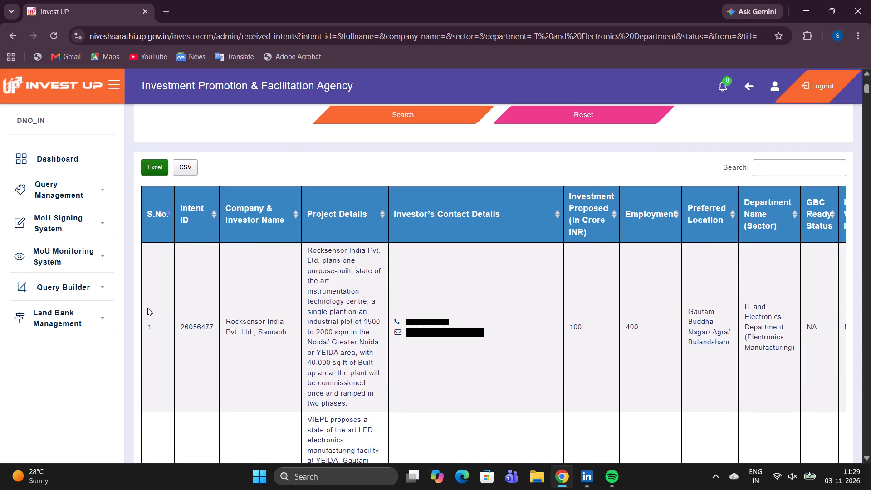
Open the Google Sheets file "MOU Main sheet (Electronics).xlsx" in a new browser tab.
click(170, 14)
text(go)
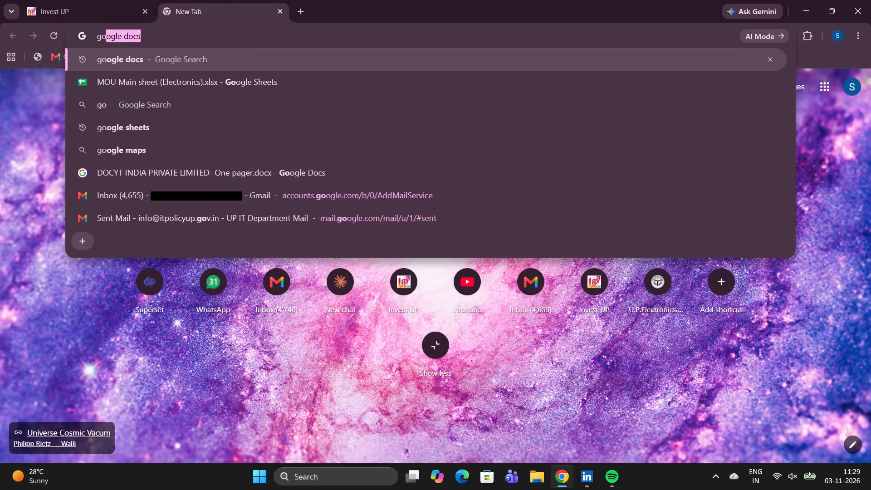
key(o)
text(gle shre)
key(BackSpace)
key(BackSpace)
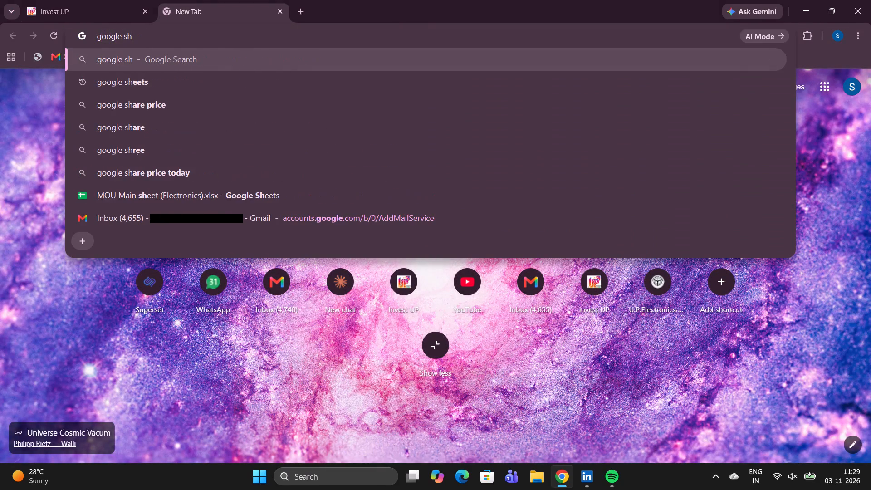
text(eets)
key(space)
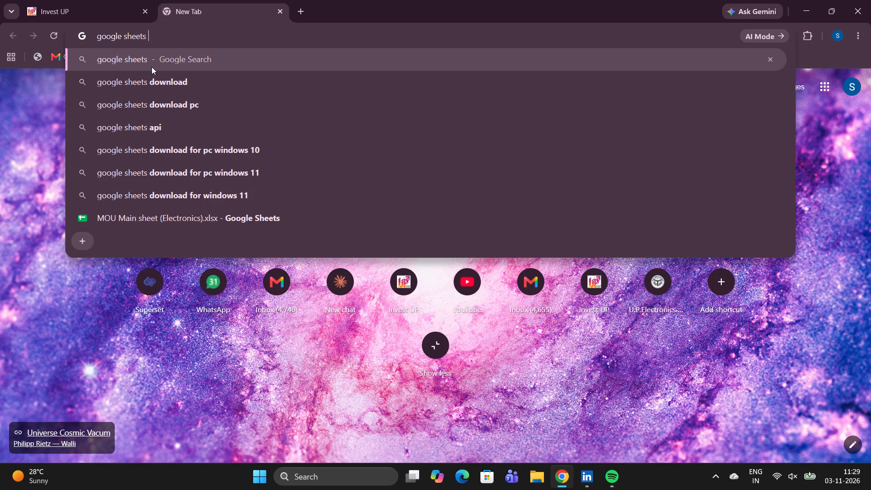
click(159, 219)
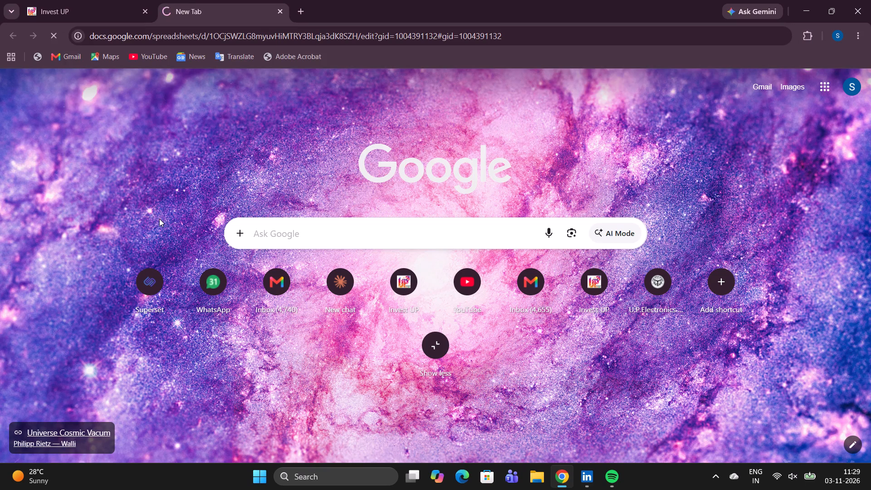
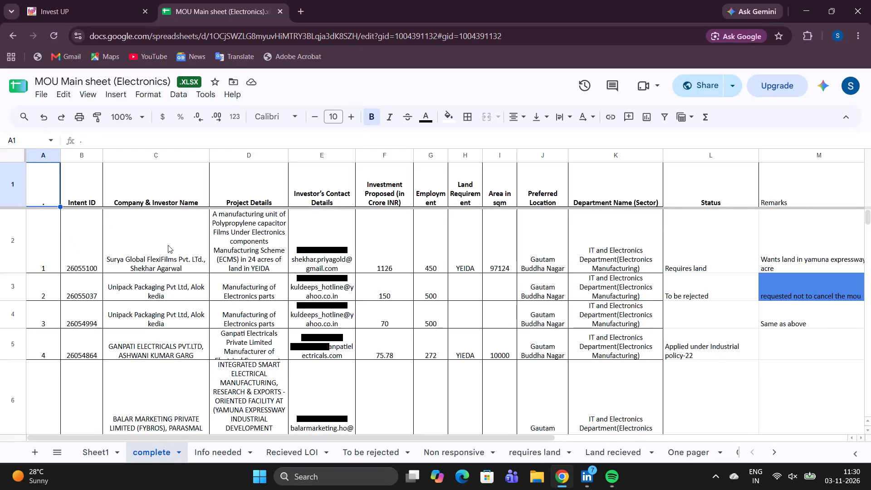
Examine the investment intents in the complete sheet, from the first entries down past the last filled row.
scroll(206, 342, down, 19)
scroll(206, 342, down, 6)
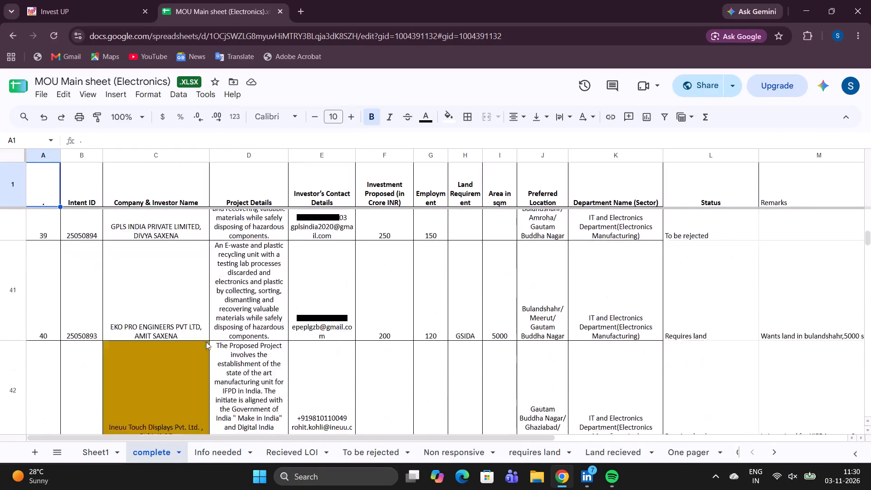
scroll(206, 342, down, 5)
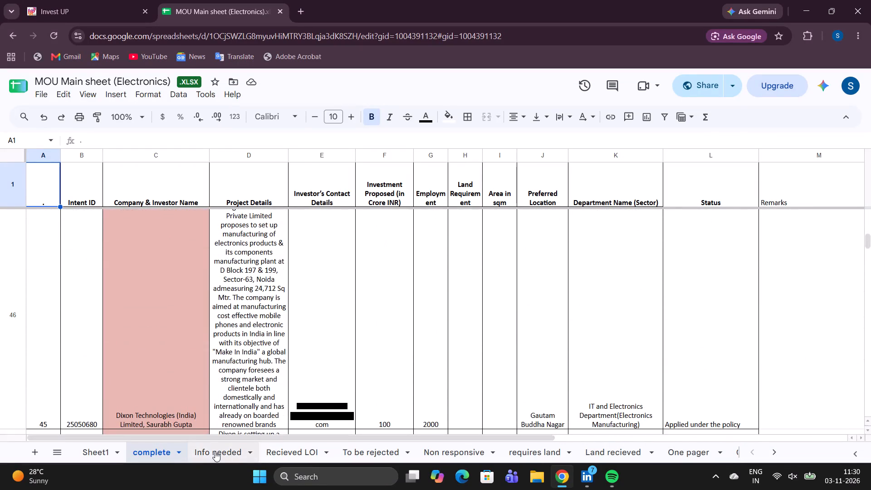
scroll(237, 341, down, 14)
scroll(237, 341, down, 9)
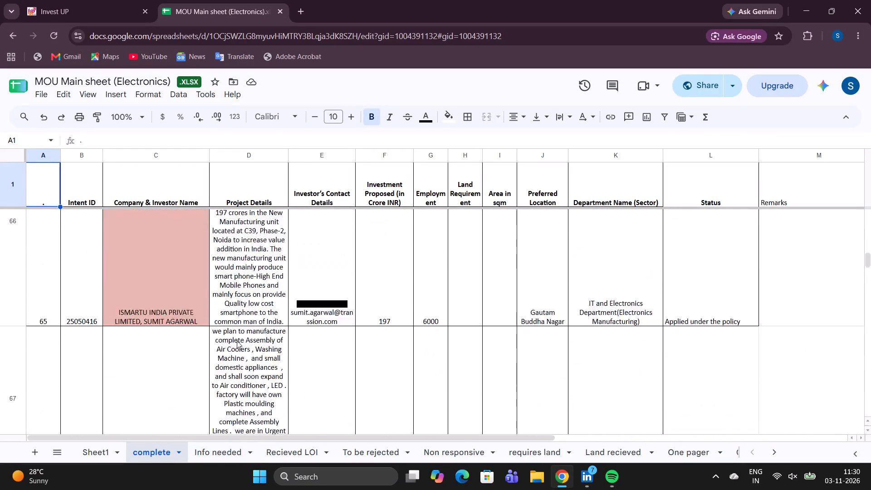
scroll(237, 341, down, 15)
scroll(237, 341, down, 13)
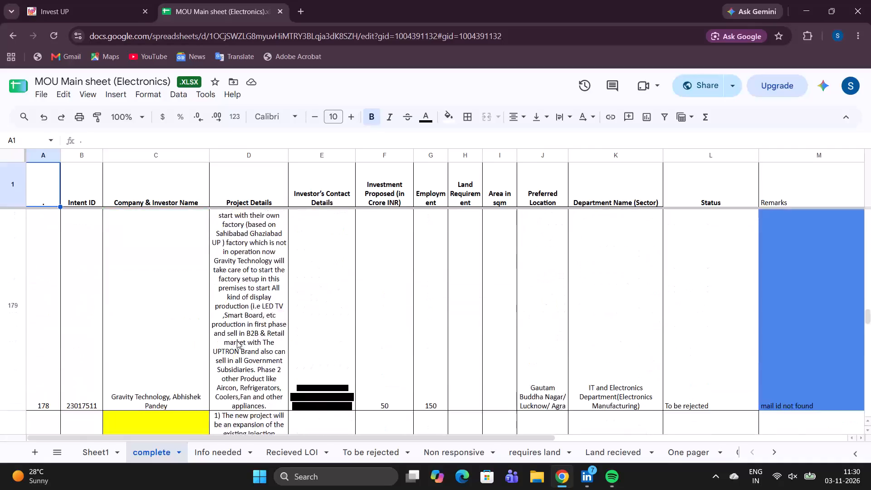
scroll(237, 341, down, 16)
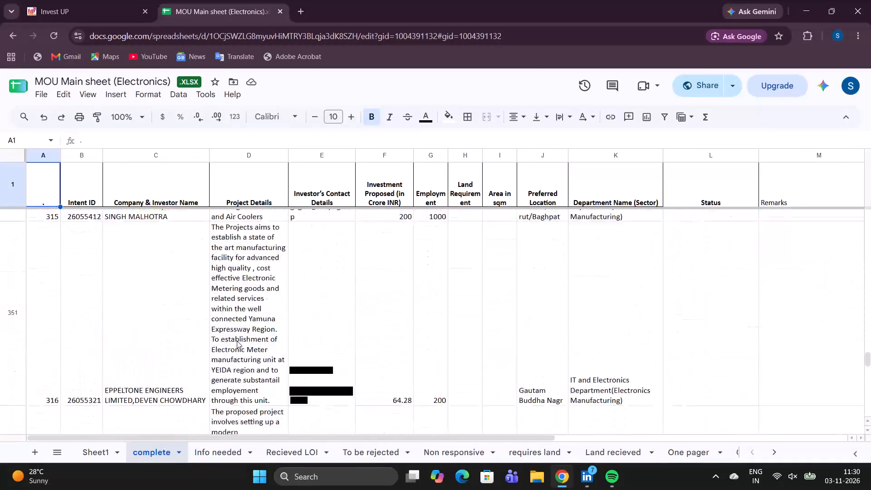
scroll(237, 341, down, 1)
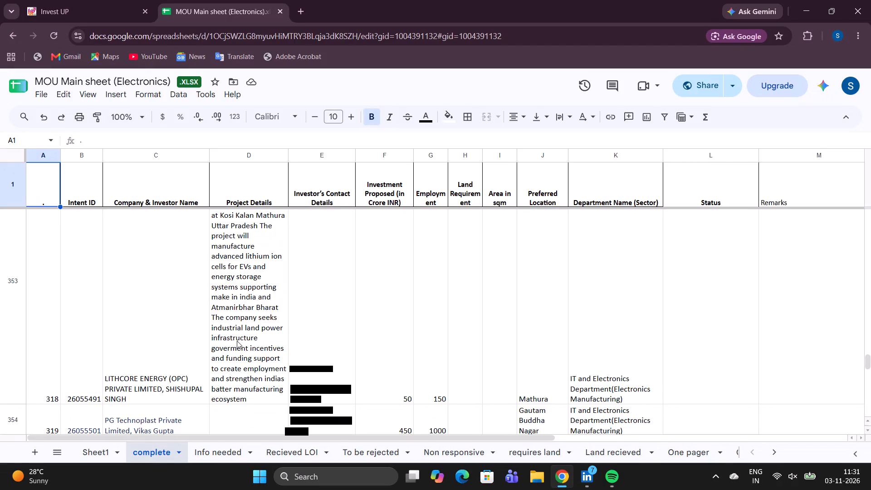
scroll(237, 341, down, 15)
scroll(237, 341, down, 9)
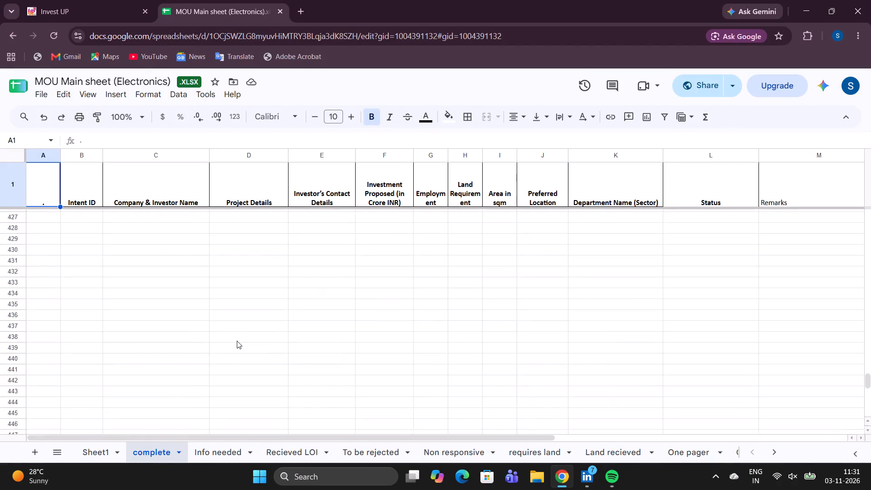
Copy the Eppeltone Engineers Limited entry, cells A383:K383 of the complete sheet, into the Info needed sheet starting at A57.
scroll(237, 341, up, 7)
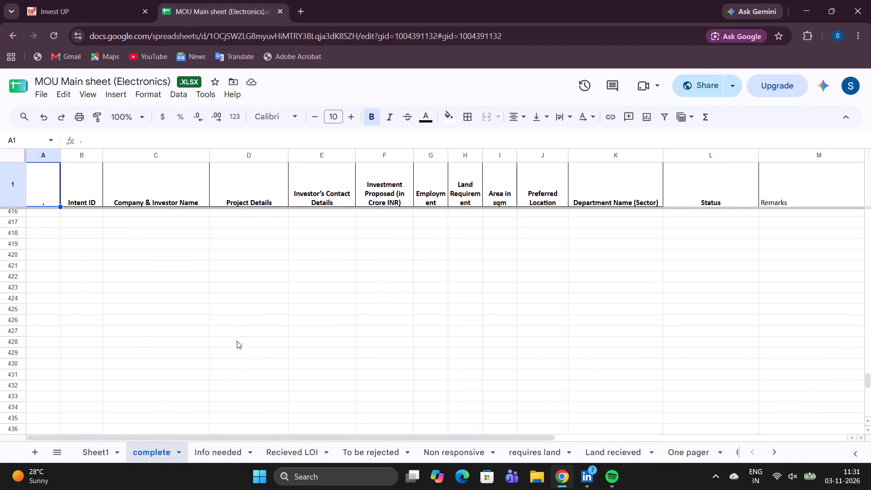
scroll(237, 341, up, 3)
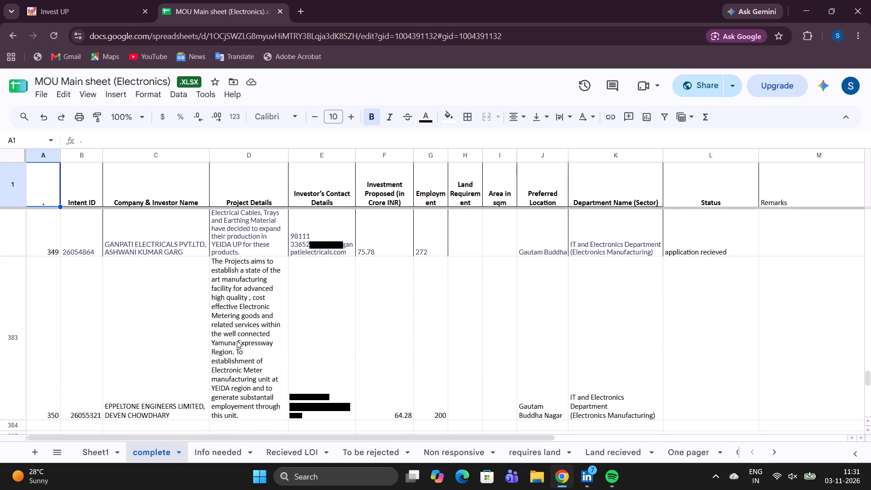
scroll(237, 341, up, 2)
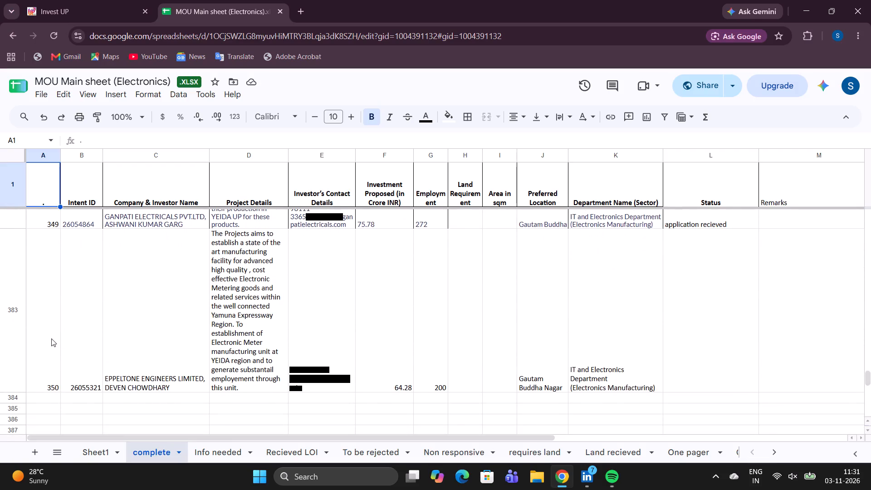
drag(41, 338, 437, 362)
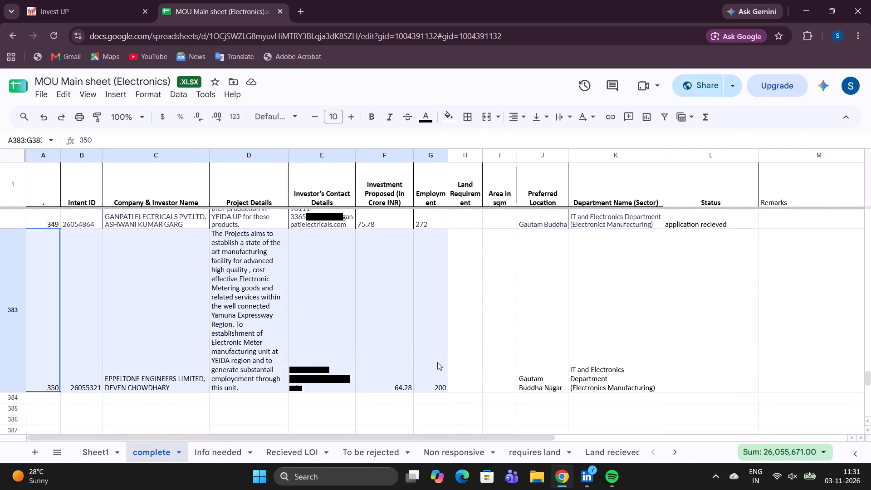
drag(437, 362, 588, 361)
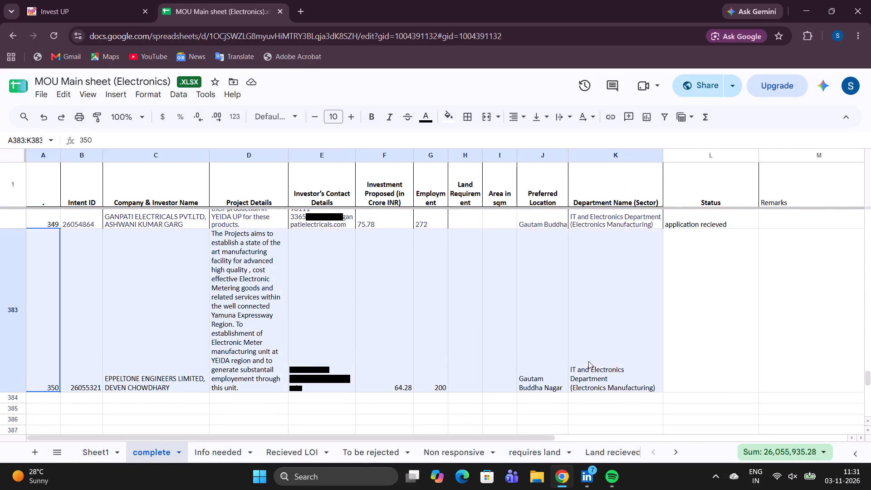
drag(588, 361, 596, 361)
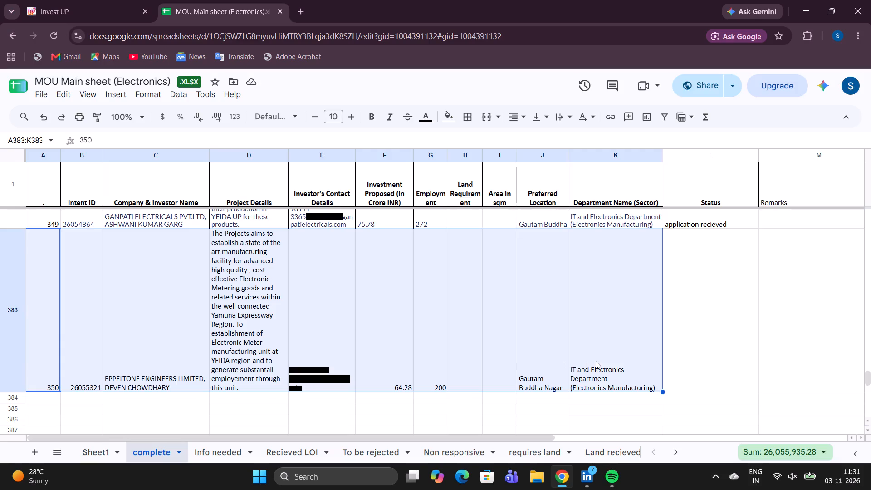
key(ctrl+c)
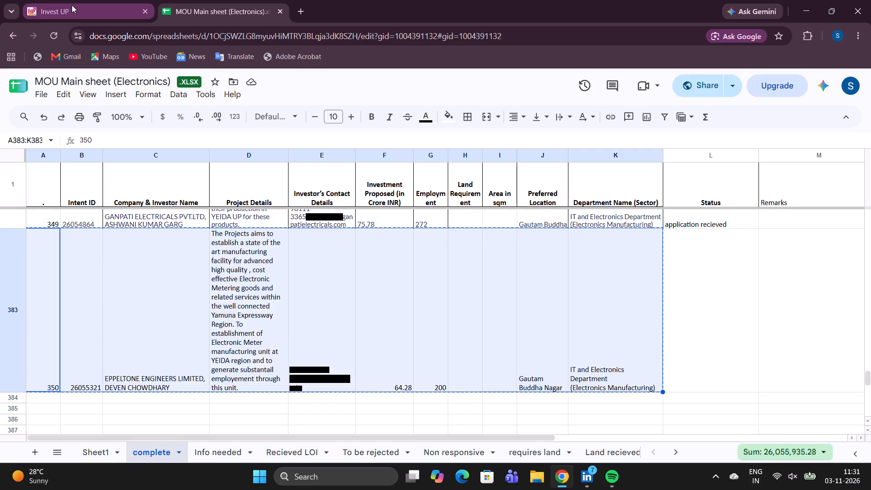
click(227, 454)
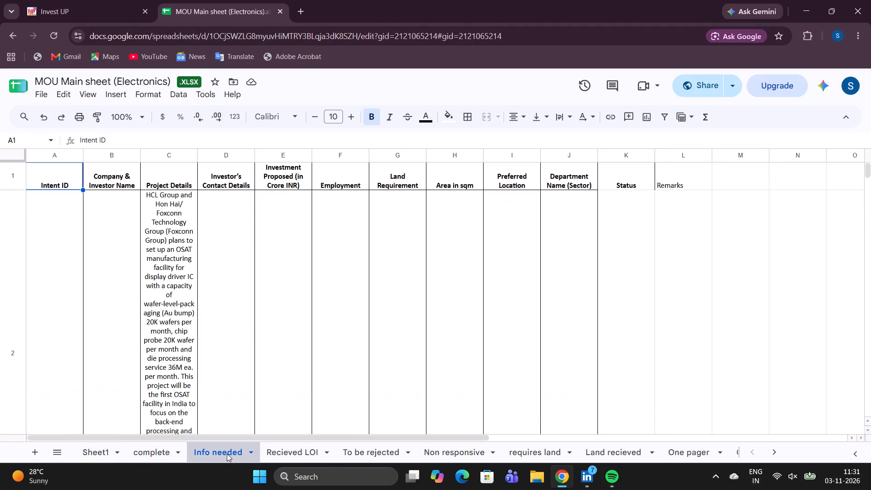
scroll(207, 369, down, 16)
scroll(207, 369, down, 7)
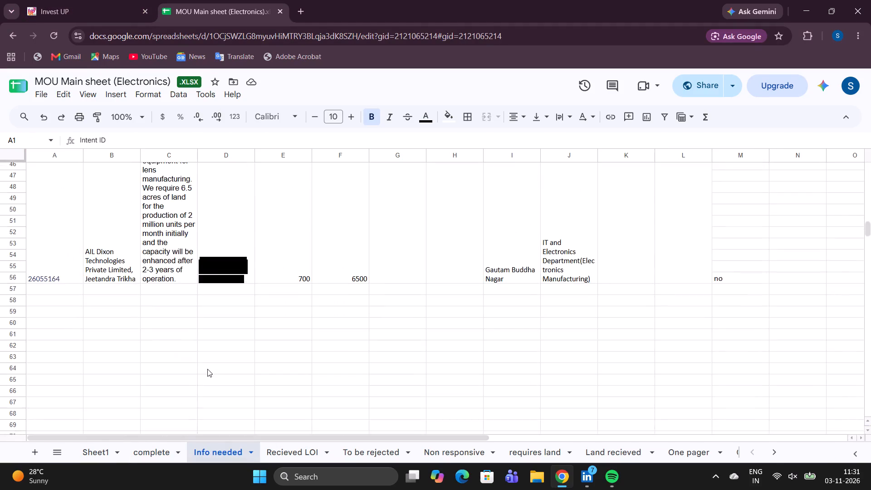
click(39, 293)
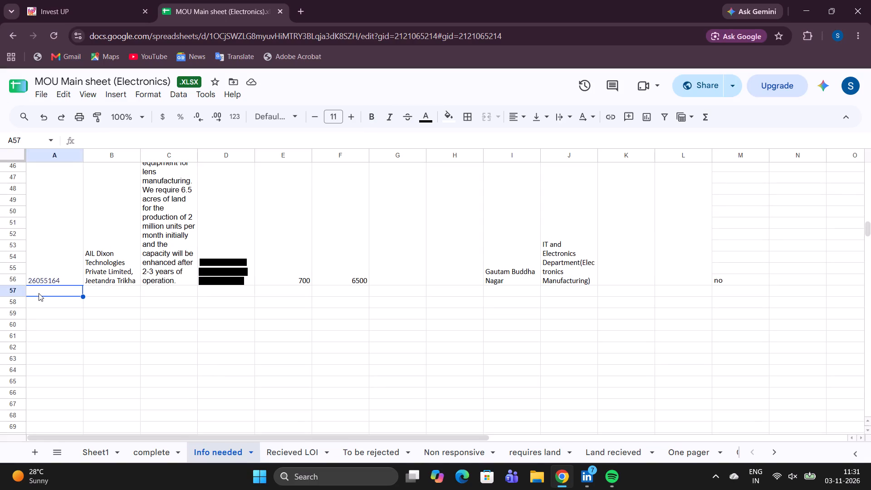
key(ctrl+v)
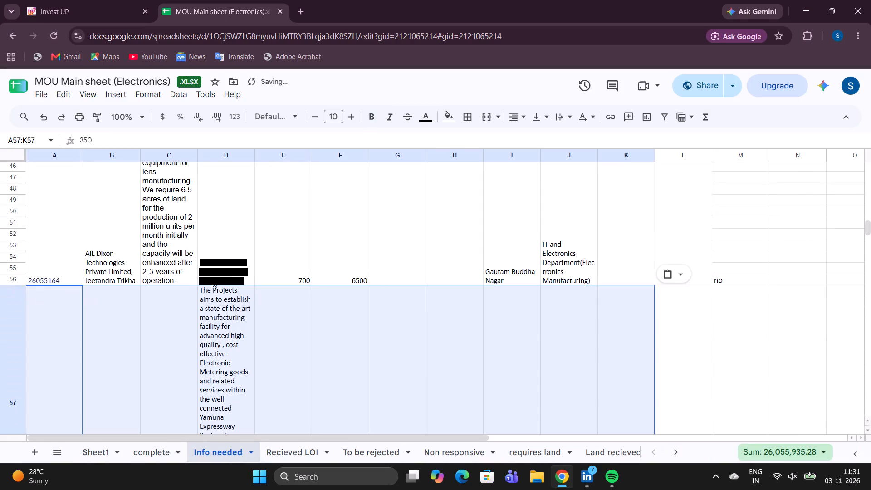
Examine the Info needed sheet's column headings and its first entry, including the location, department, status and remarks columns.
scroll(232, 275, up, 11)
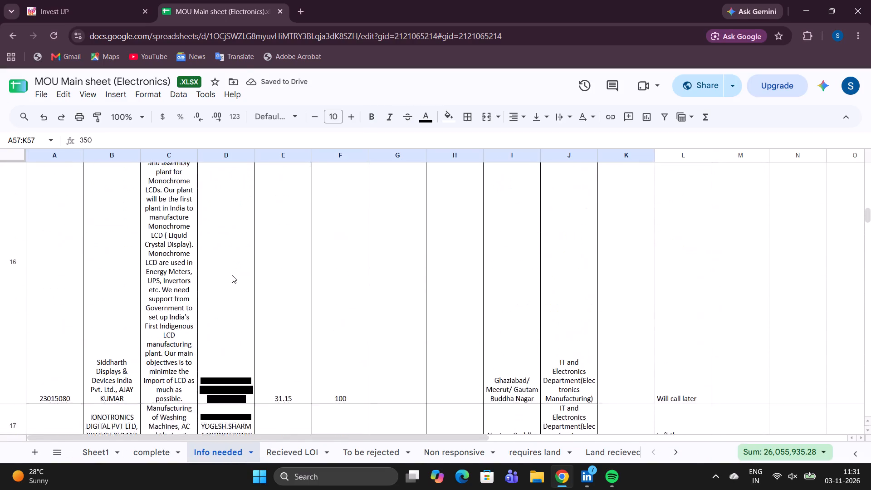
scroll(232, 275, up, 10)
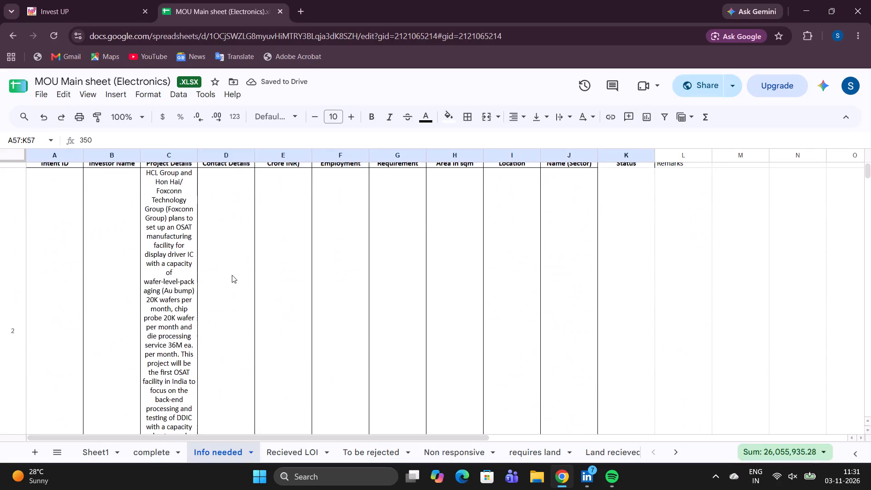
scroll(232, 275, up, 1)
scroll(232, 275, down, 2)
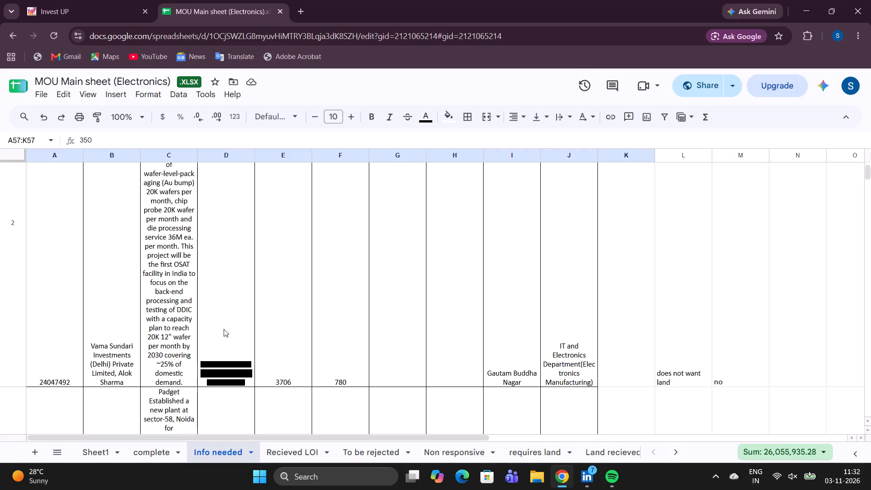
scroll(224, 329, up, 2)
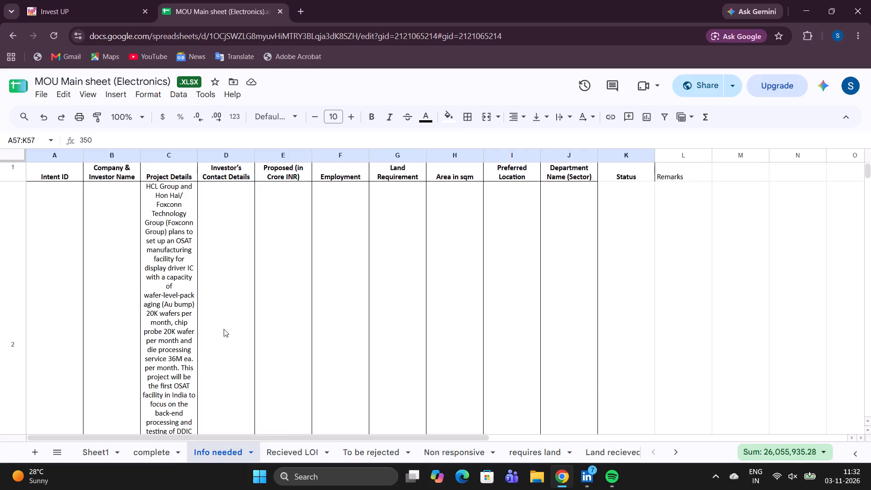
scroll(224, 329, down, 1)
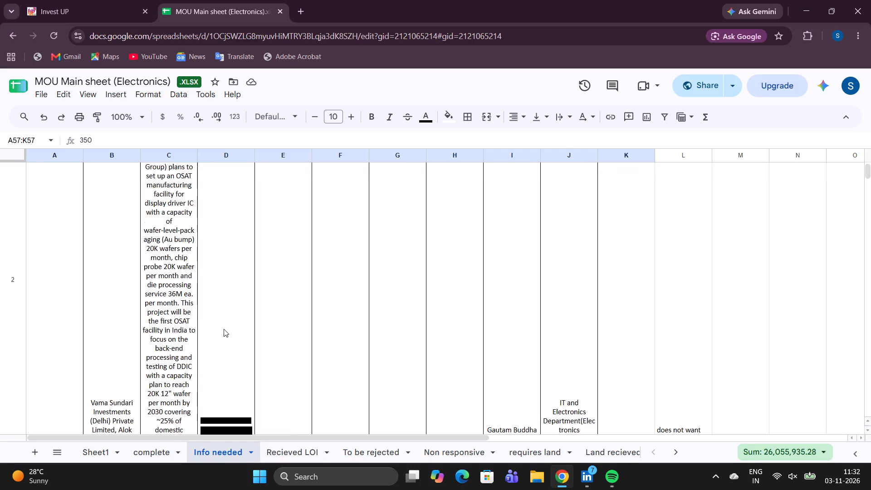
scroll(224, 329, down, 1)
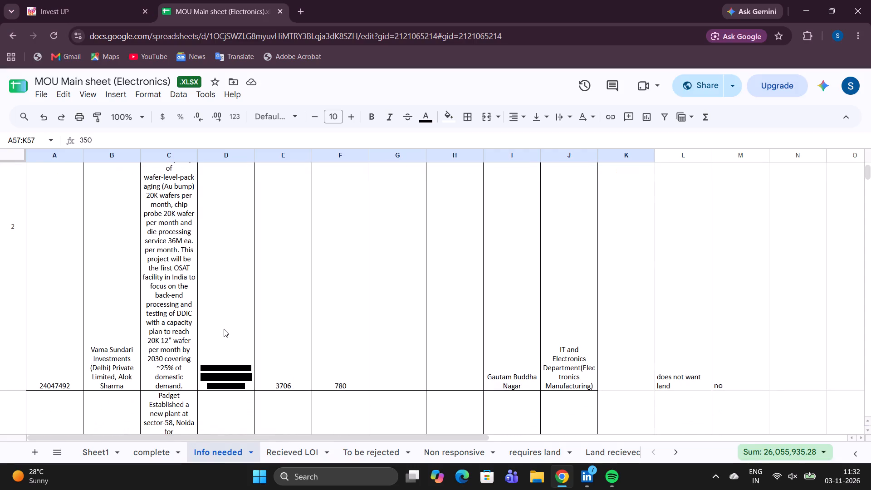
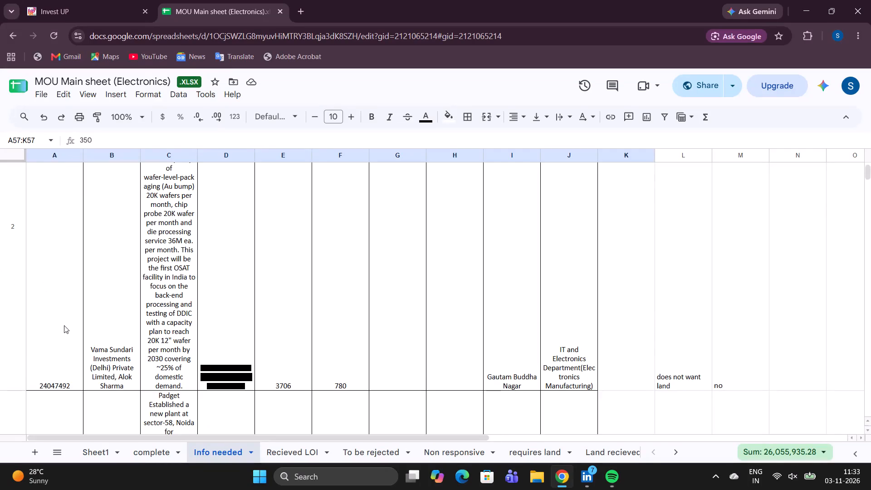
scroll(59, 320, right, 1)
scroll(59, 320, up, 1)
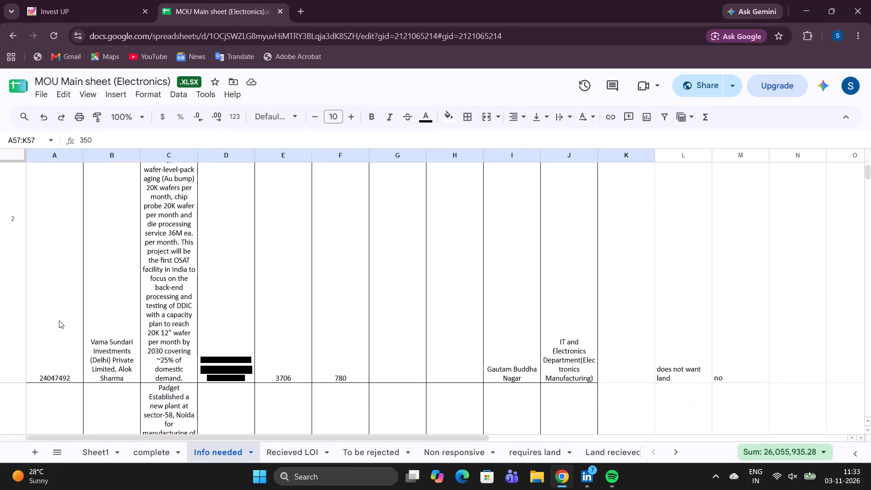
Add a new blank sheet directly after the Info needed sheet and name it "Applied in policy".
click(37, 448)
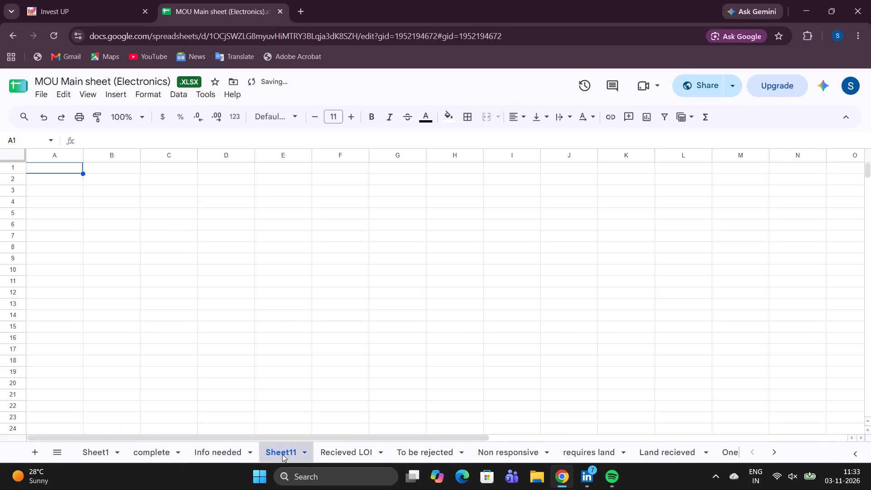
drag(282, 454, 290, 444)
double_click(289, 451)
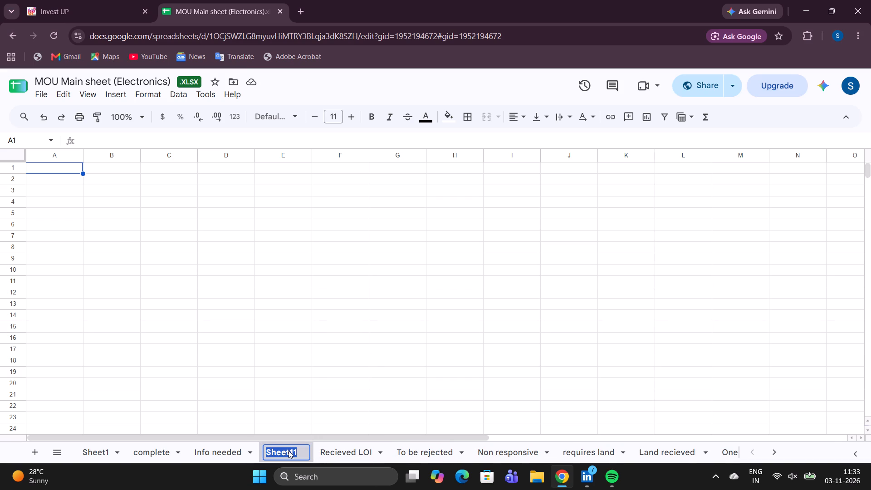
key(BackSpace)
key(a)
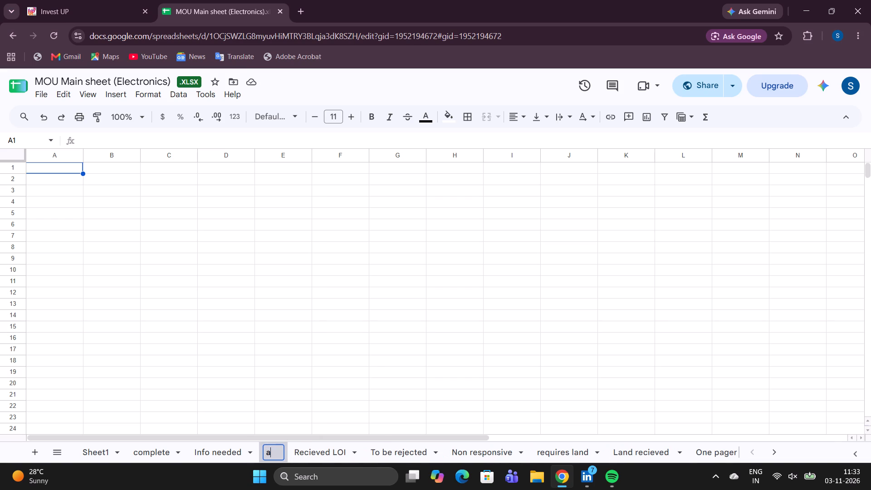
key(BackSpace)
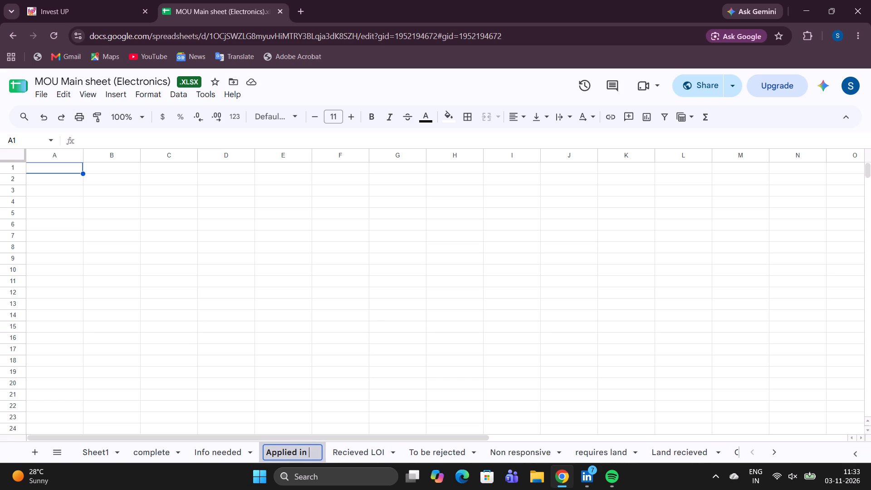
text(policy)
key(Return)
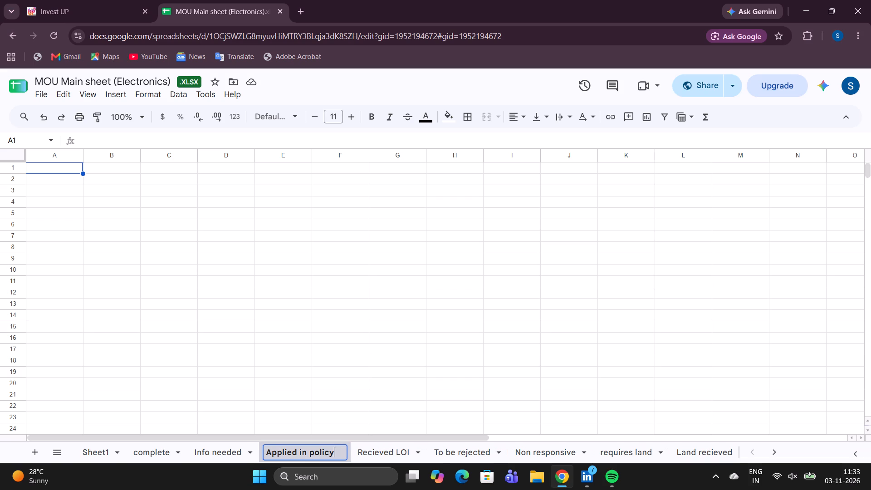
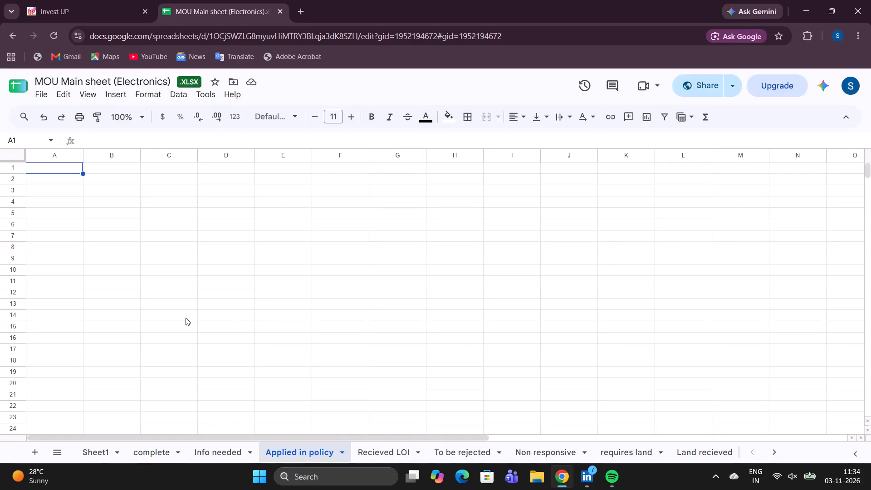
Open the Info needed sheet.
scroll(186, 318, up, 2)
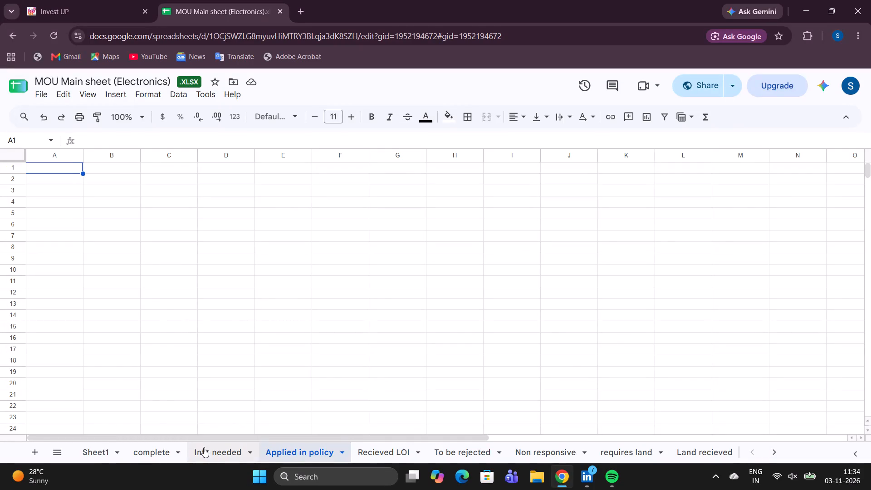
click(204, 447)
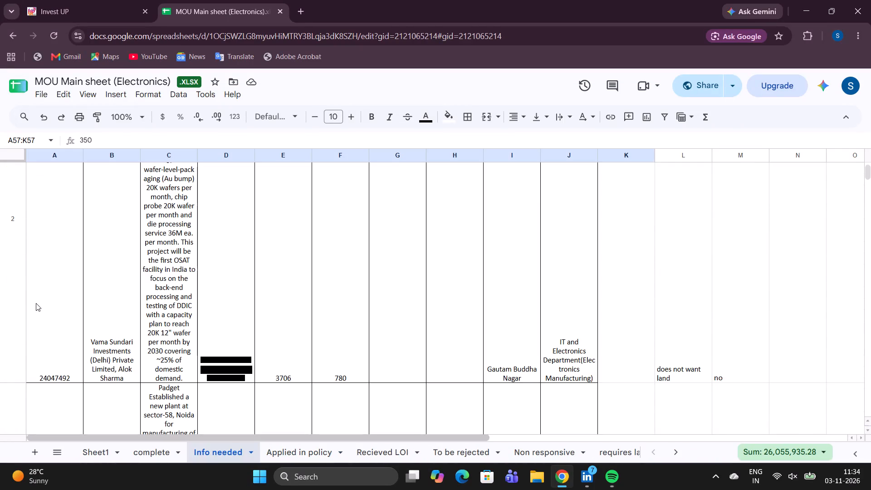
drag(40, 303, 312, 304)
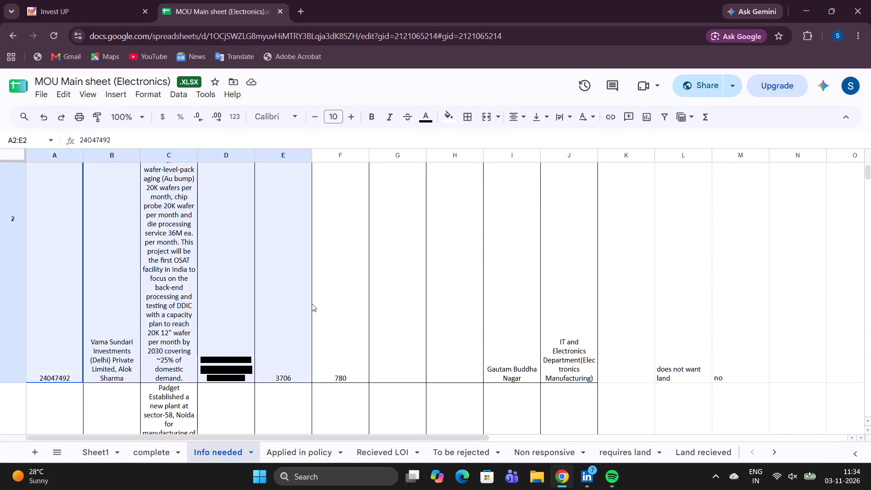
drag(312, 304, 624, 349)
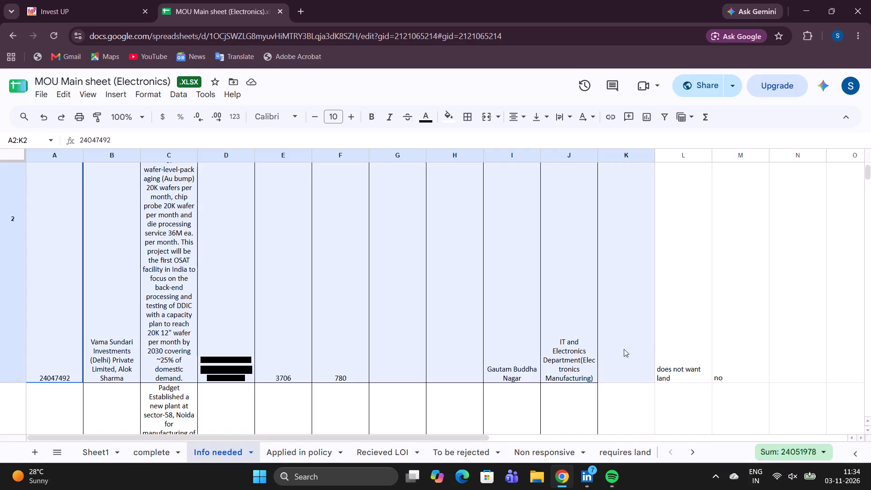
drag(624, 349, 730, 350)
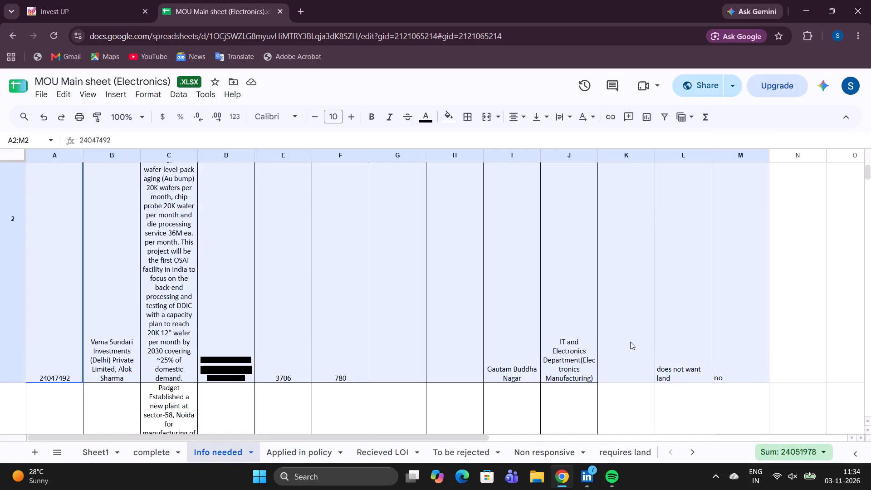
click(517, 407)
Copy the header row from Intent ID through Remarks in Info needed into row 1 of the Applied in policy sheet.
scroll(517, 407, up, 7)
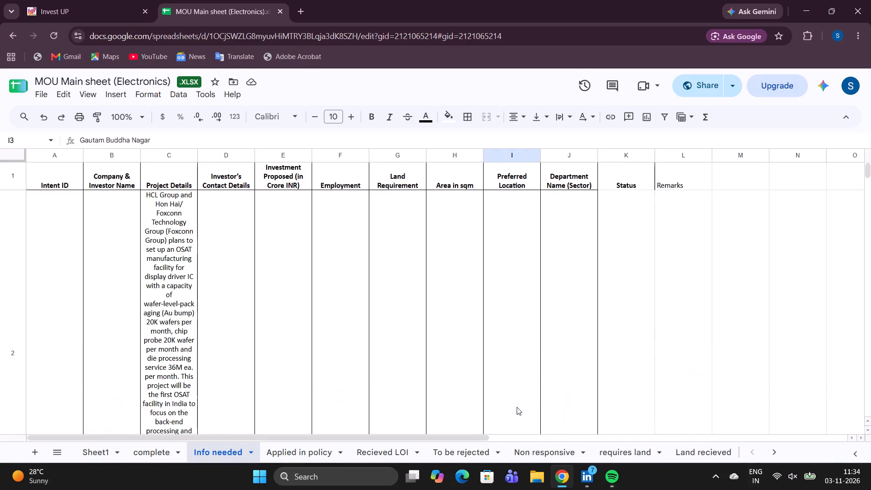
scroll(517, 407, up, 1)
drag(47, 175, 497, 182)
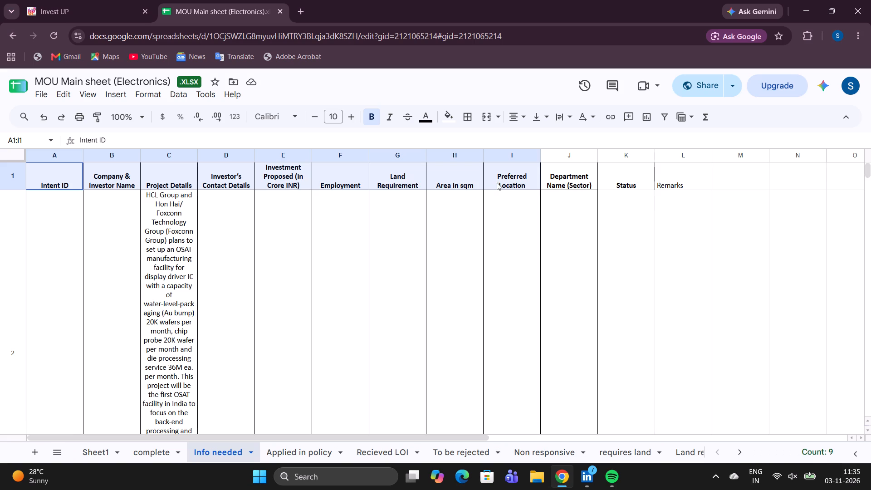
drag(497, 182, 590, 188)
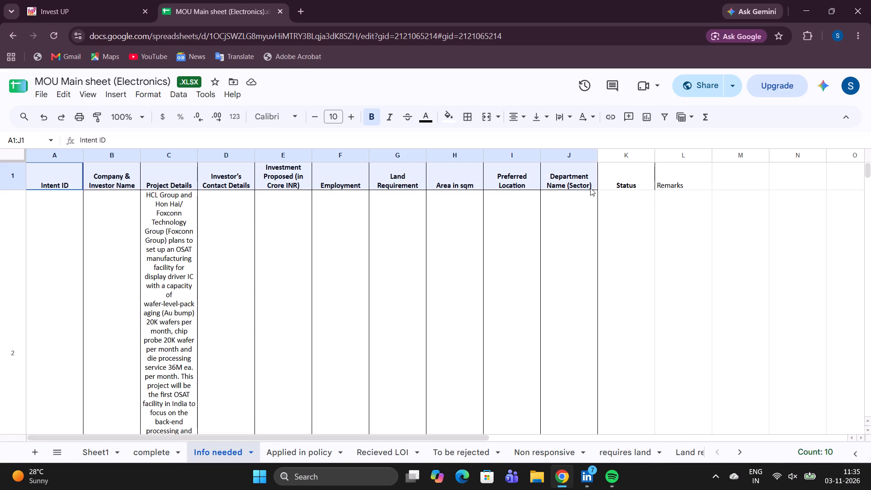
drag(590, 188, 704, 186)
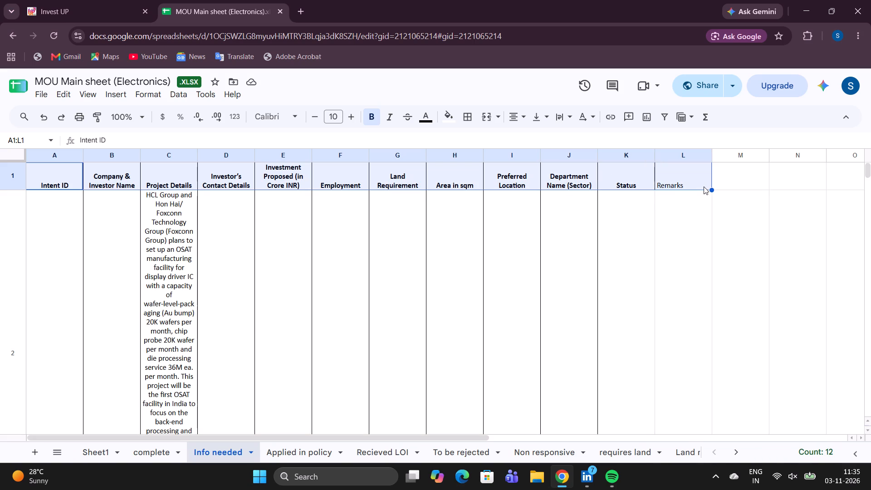
key(ctrl+c)
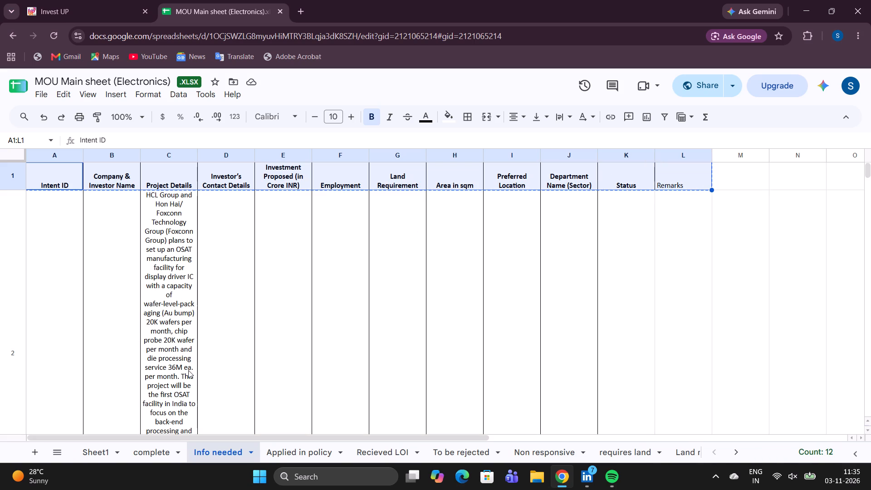
click(306, 458)
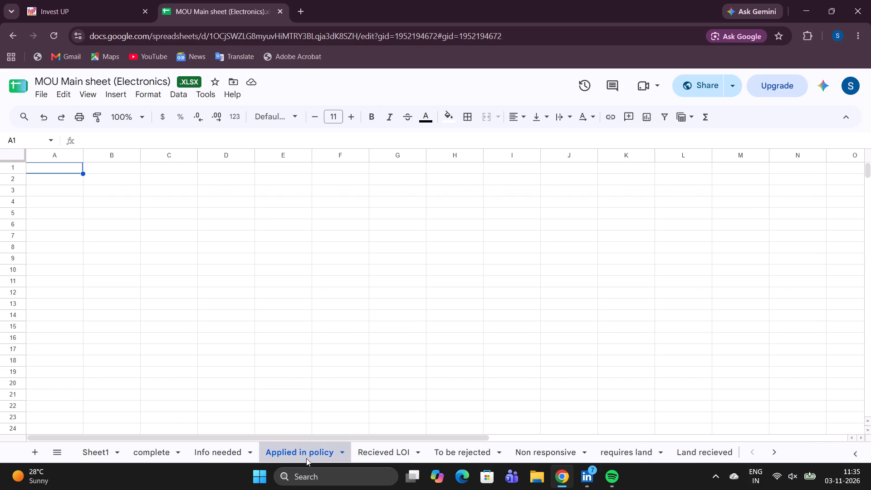
click(34, 165)
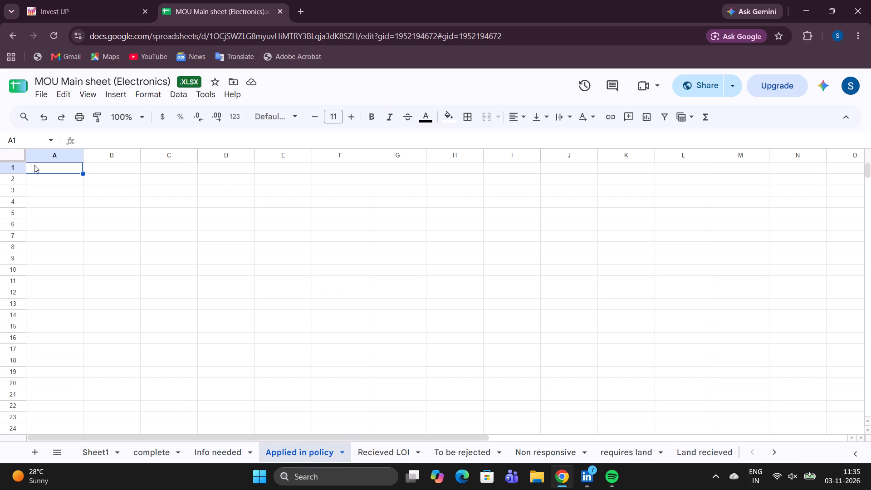
key(ctrl+v)
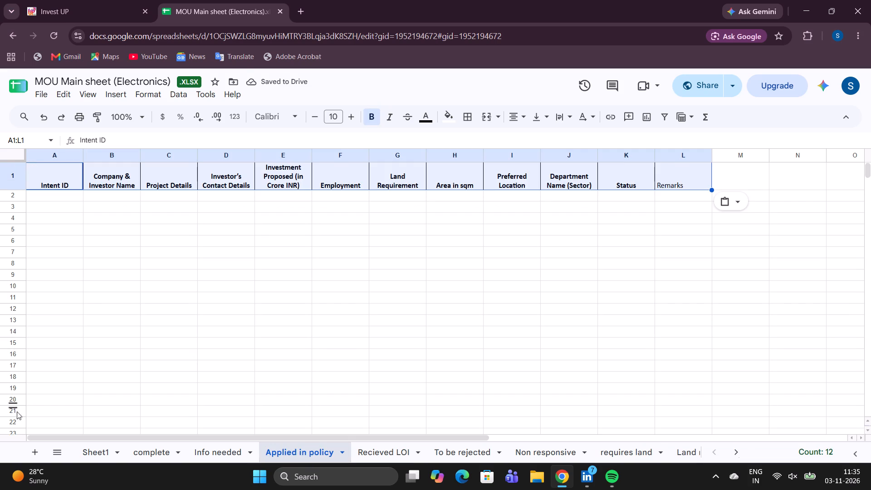
Copy the Vama Sundari Investments entry (intent 24047492), columns A to L, from Info needed into row 2 of Applied in policy.
click(217, 457)
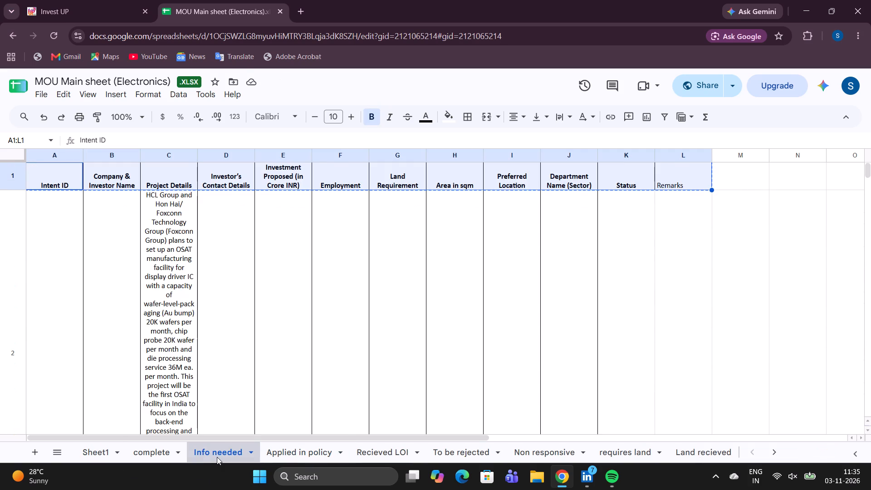
scroll(66, 376, down, 1)
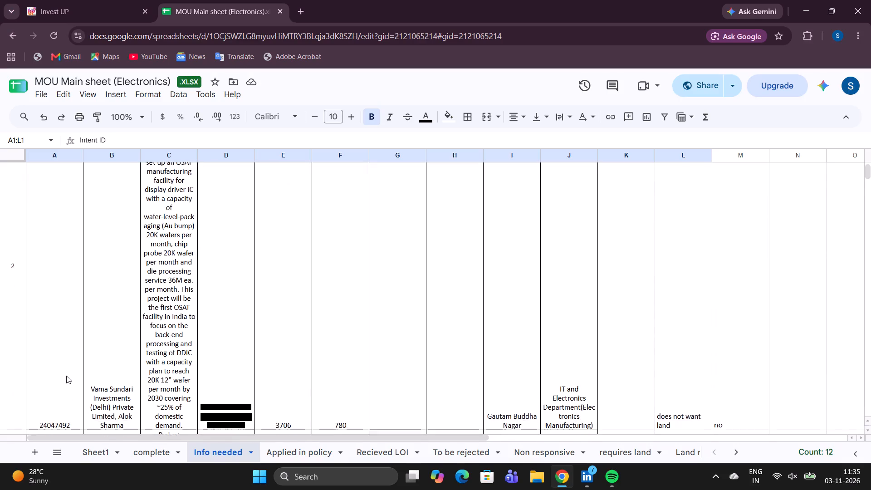
scroll(66, 376, down, 1)
drag(52, 376, 203, 368)
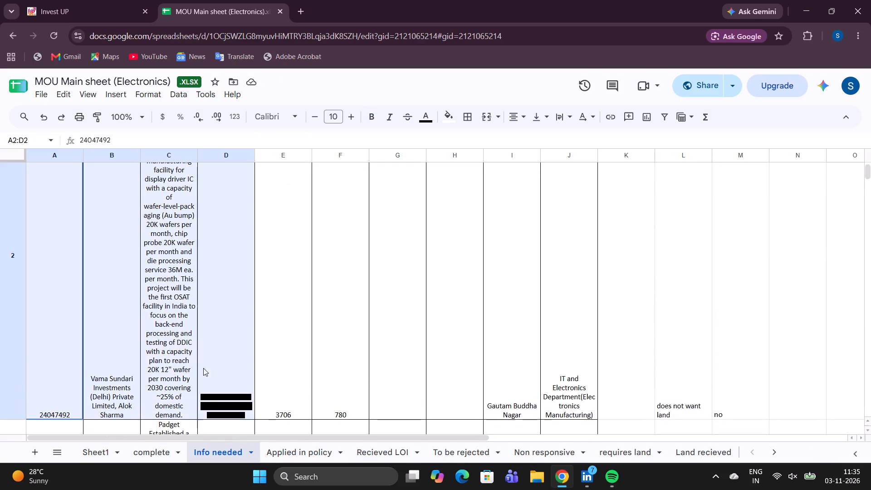
drag(203, 368, 583, 401)
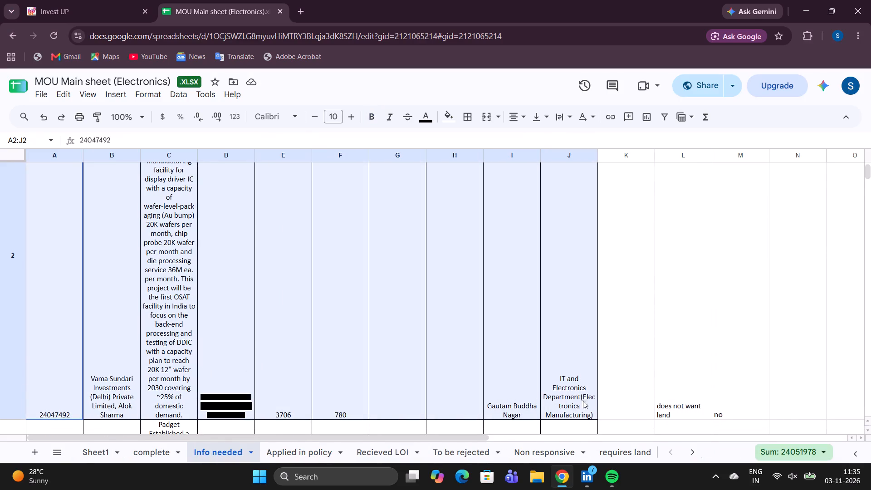
drag(583, 401, 677, 396)
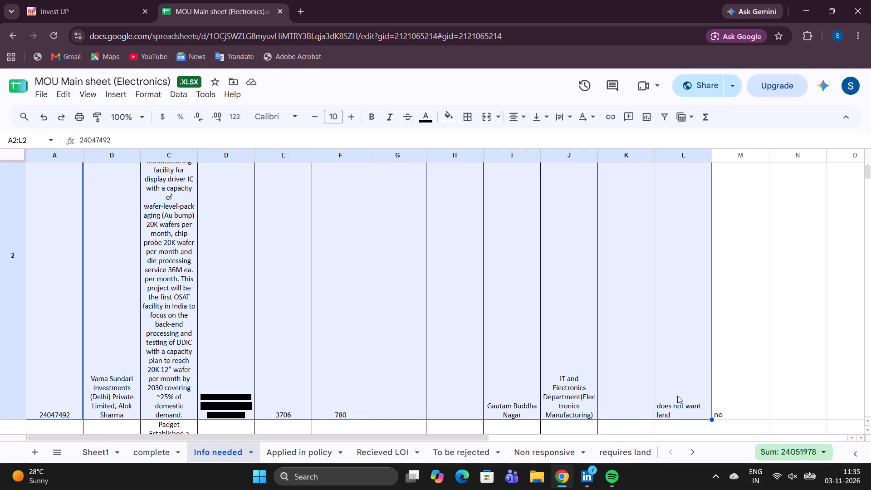
key(ctrl+c)
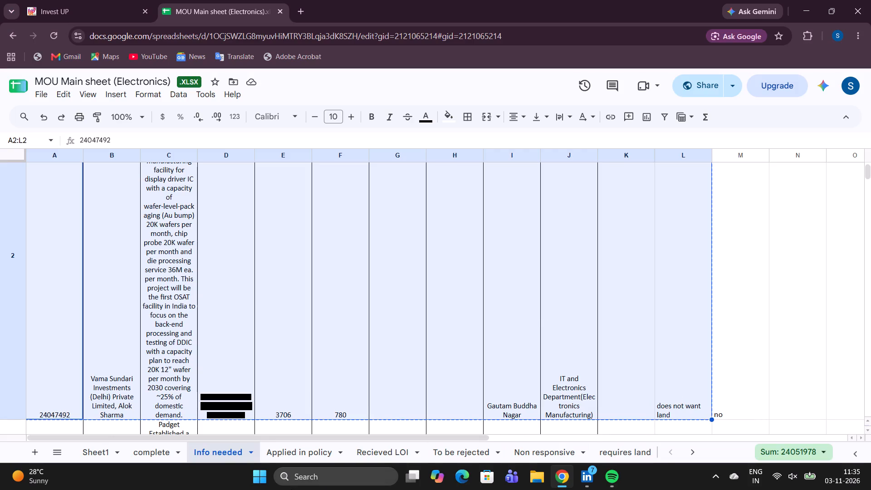
click(304, 457)
click(48, 192)
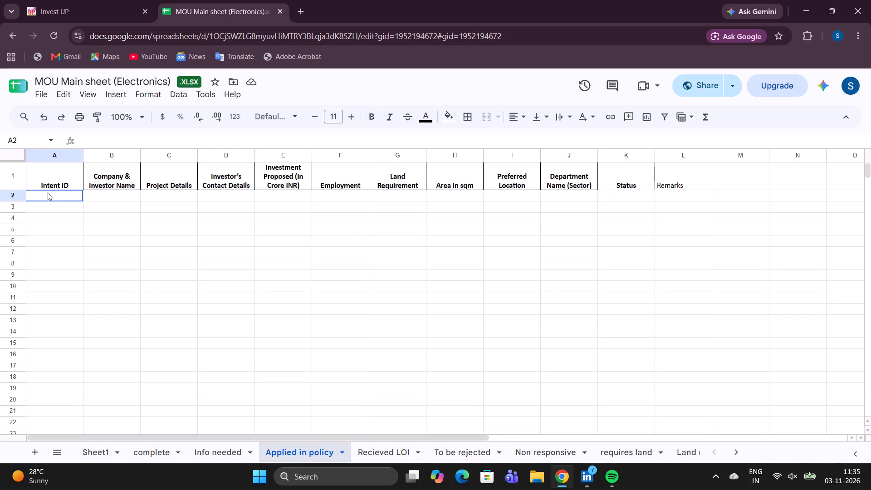
key(ctrl+v)
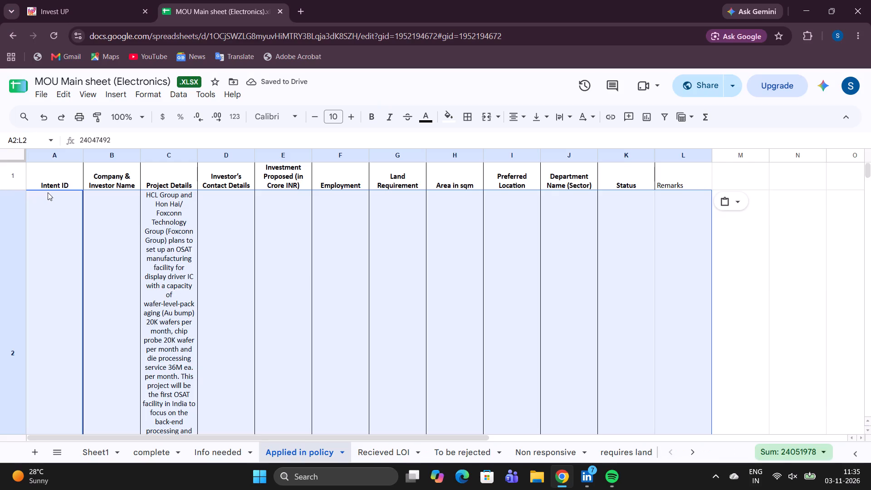
scroll(30, 124, down, 1)
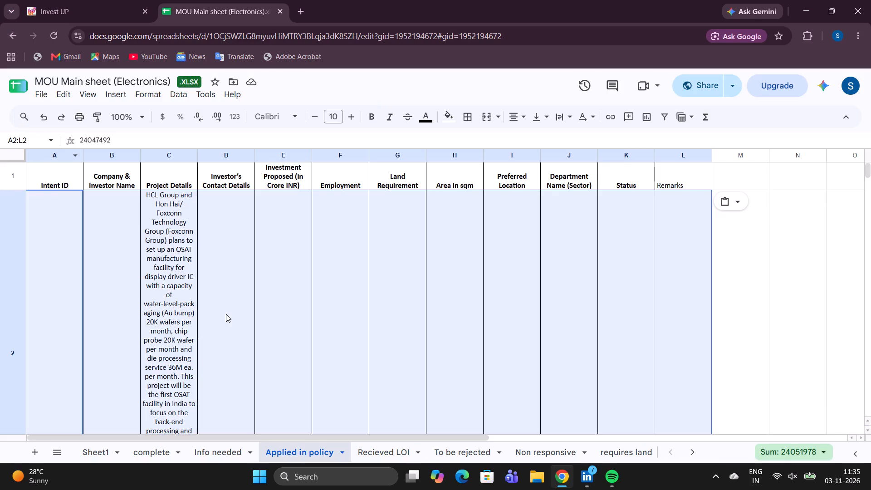
click(228, 309)
scroll(228, 309, down, 1)
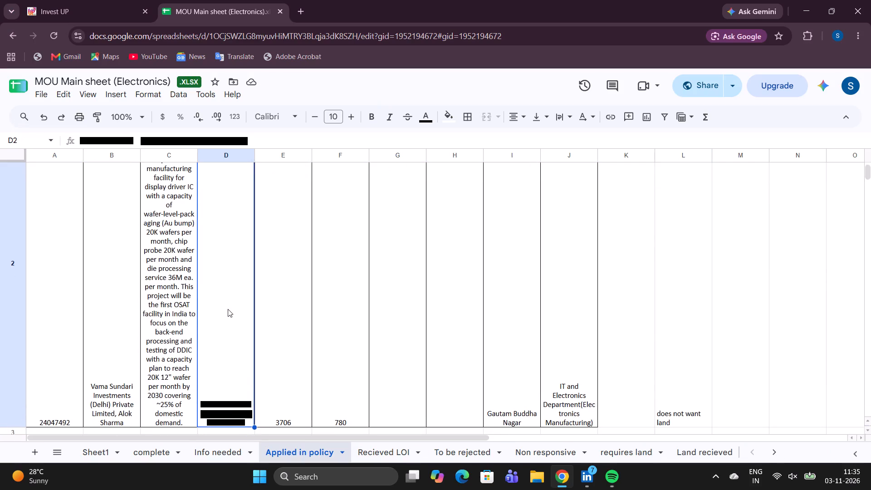
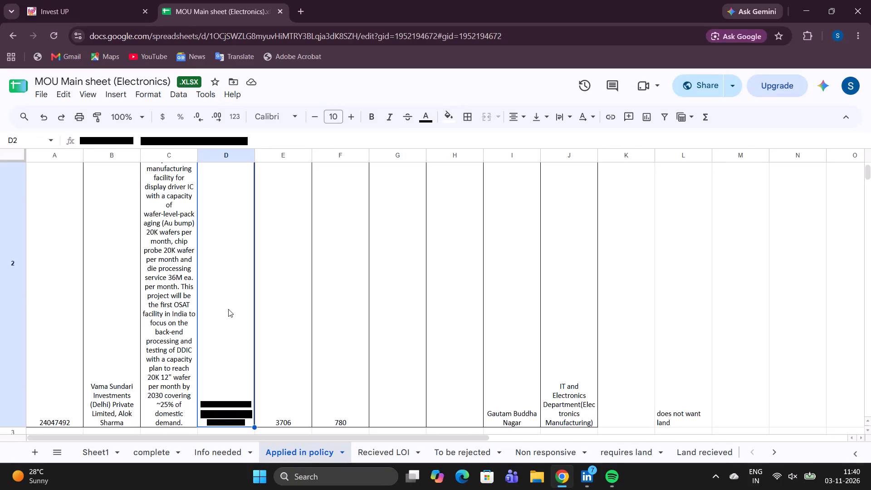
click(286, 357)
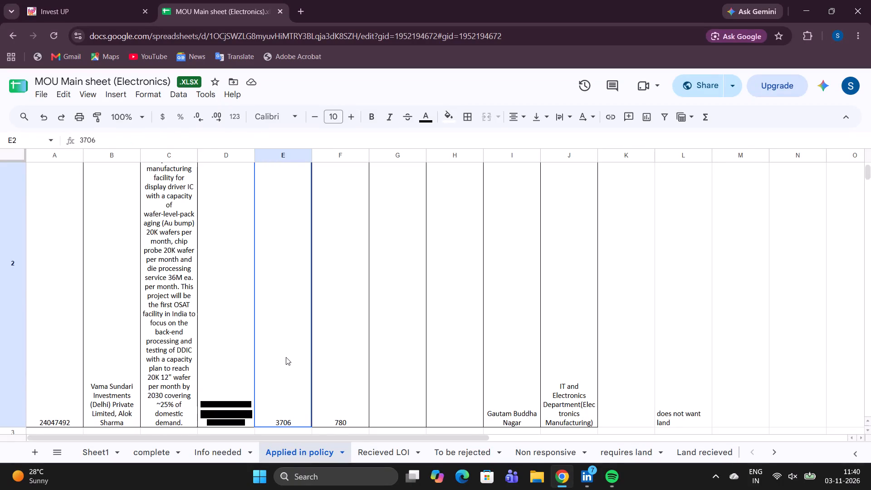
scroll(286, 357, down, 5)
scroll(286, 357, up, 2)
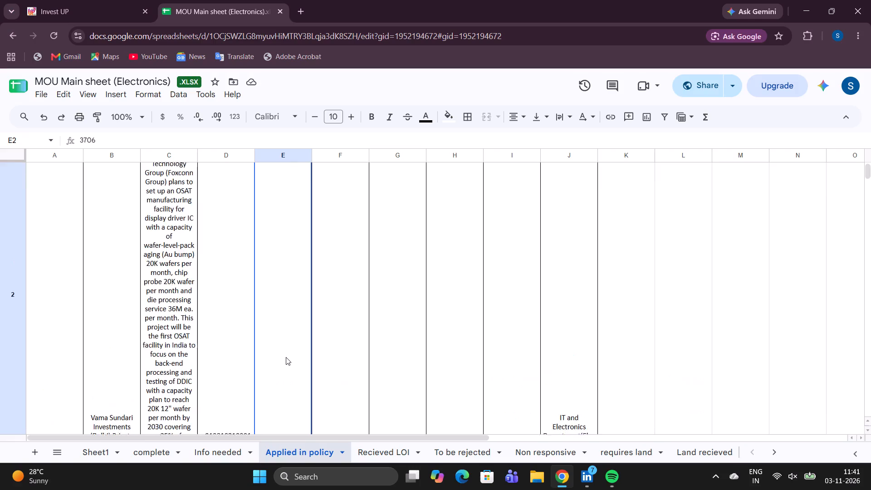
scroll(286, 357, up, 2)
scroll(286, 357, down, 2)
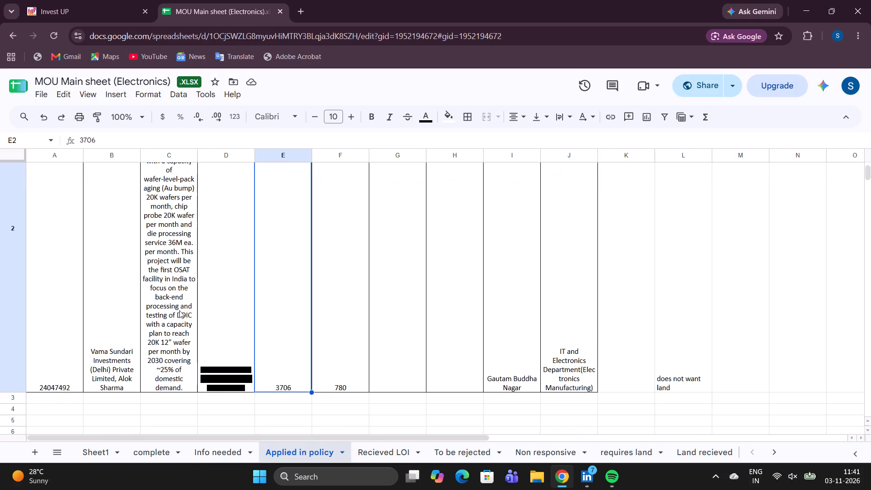
Copy the Dixon Technologies entry with intent 25050657, columns A to J, from Info needed into row 3 of Applied in policy.
click(219, 459)
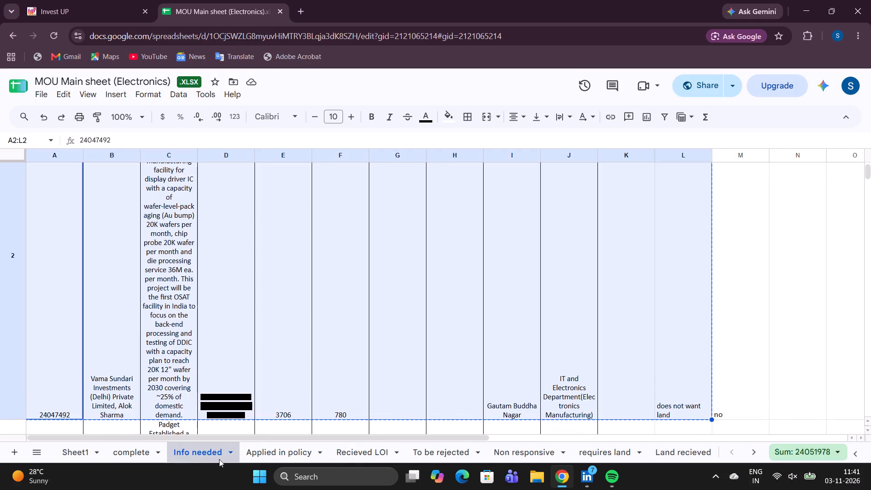
click(200, 351)
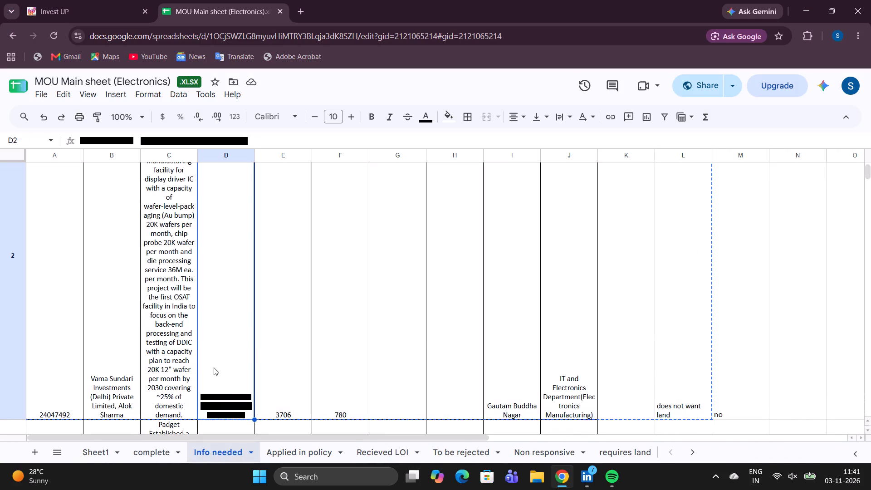
scroll(214, 367, down, 3)
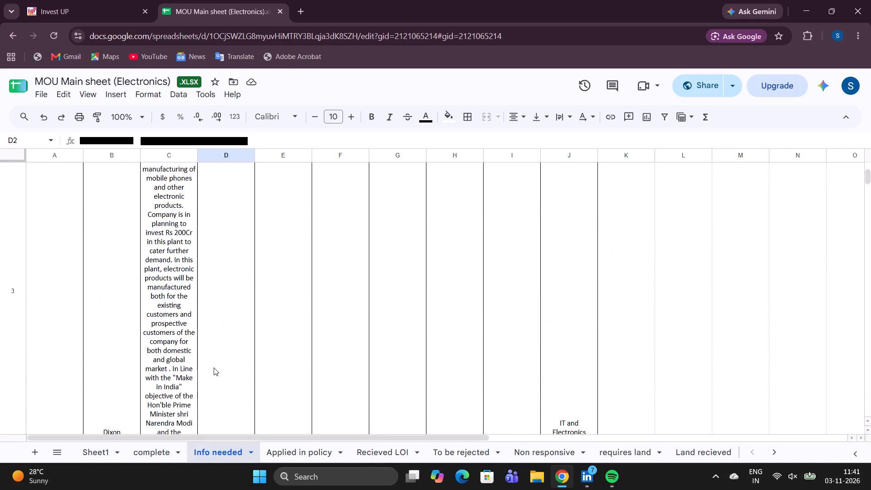
scroll(214, 367, down, 2)
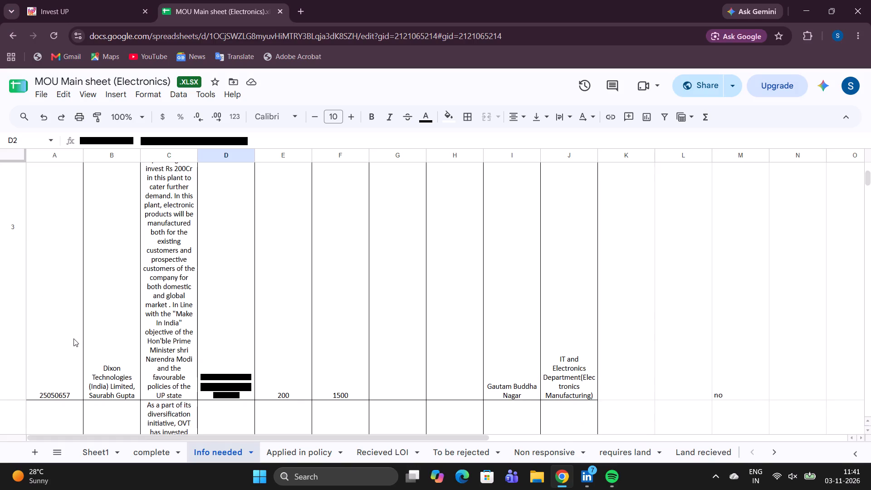
drag(64, 328, 300, 332)
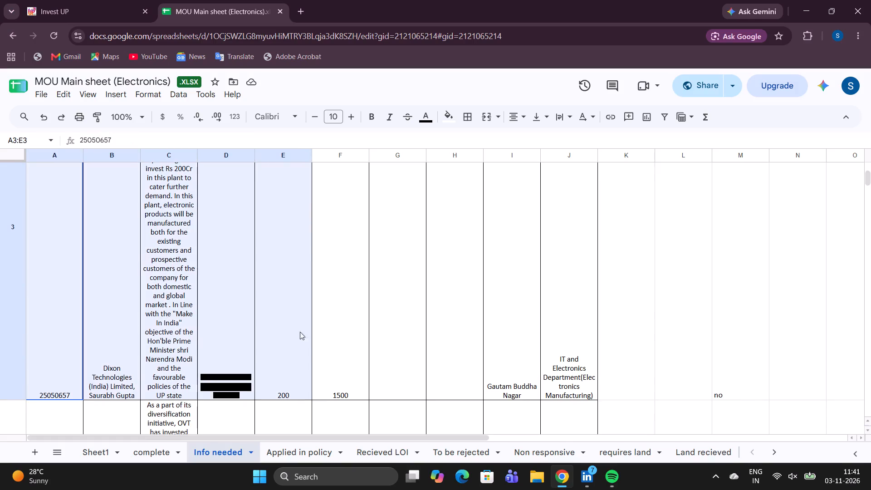
drag(300, 332, 555, 318)
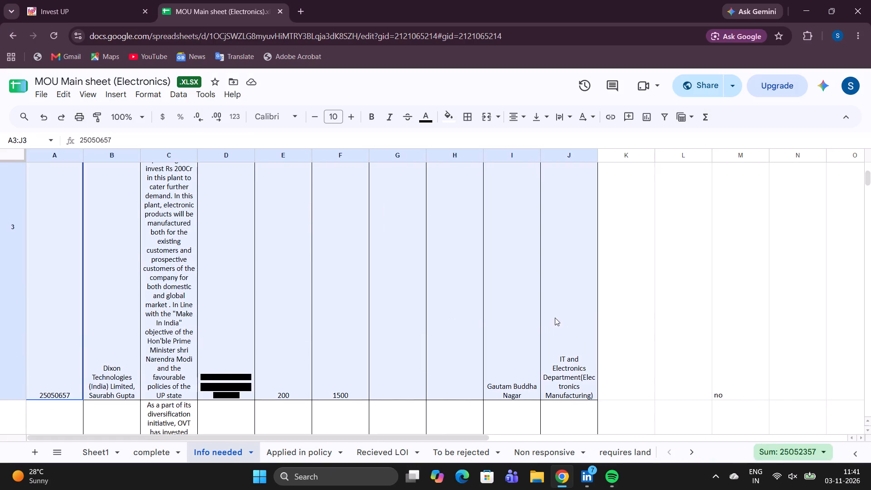
drag(555, 318, 572, 318)
key(ctrl+c)
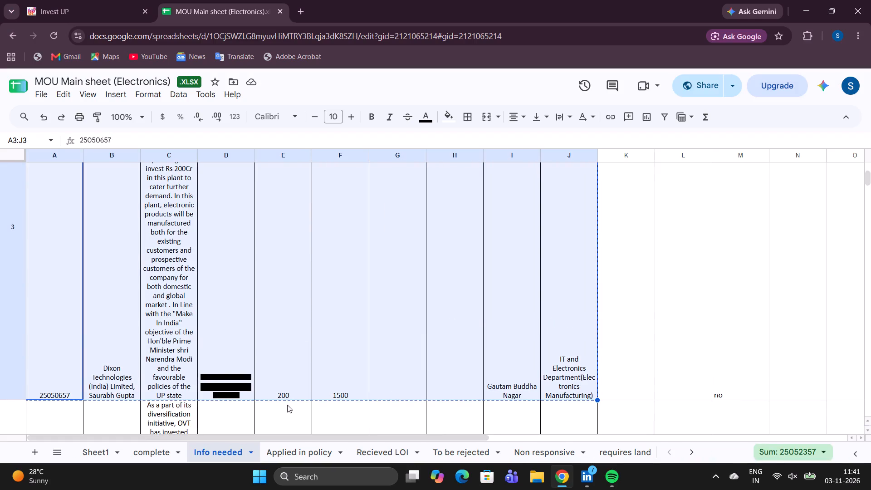
click(305, 455)
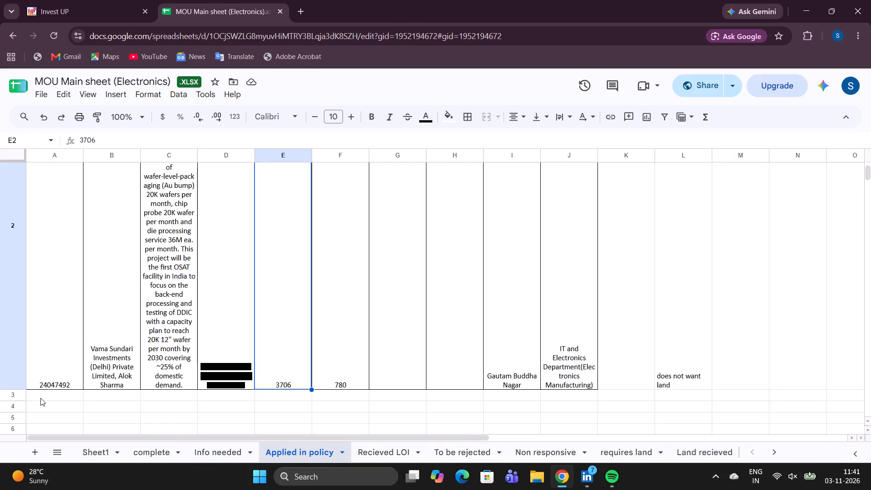
click(40, 397)
key(ctrl+v)
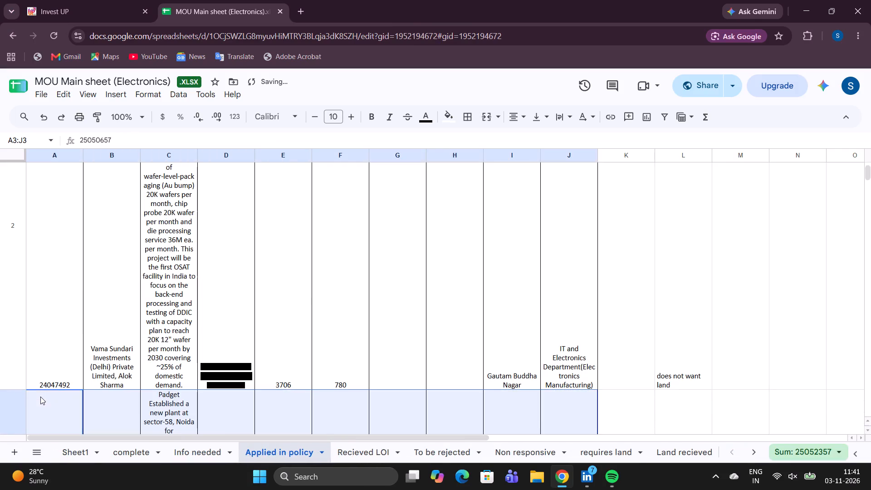
scroll(40, 397, down, 5)
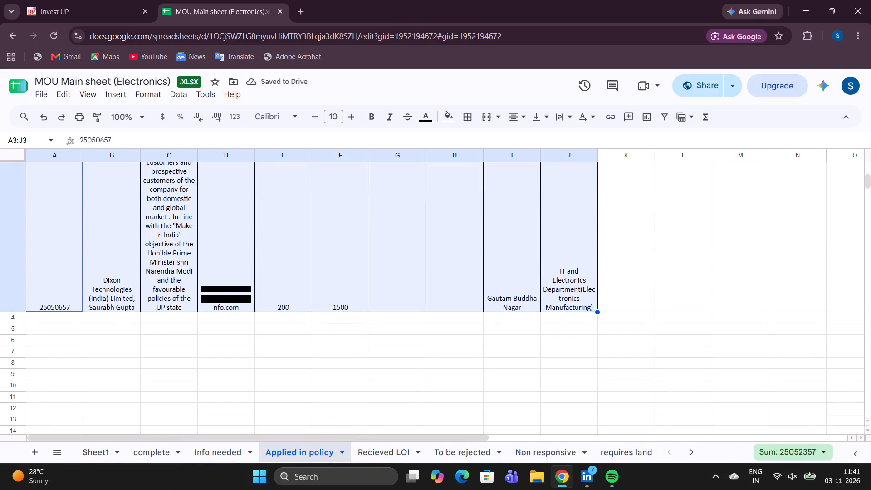
Copy the Dixon Technologies entry with intent 25050464, columns A to J, from Info needed into row 4 of Applied in policy.
click(210, 451)
click(117, 411)
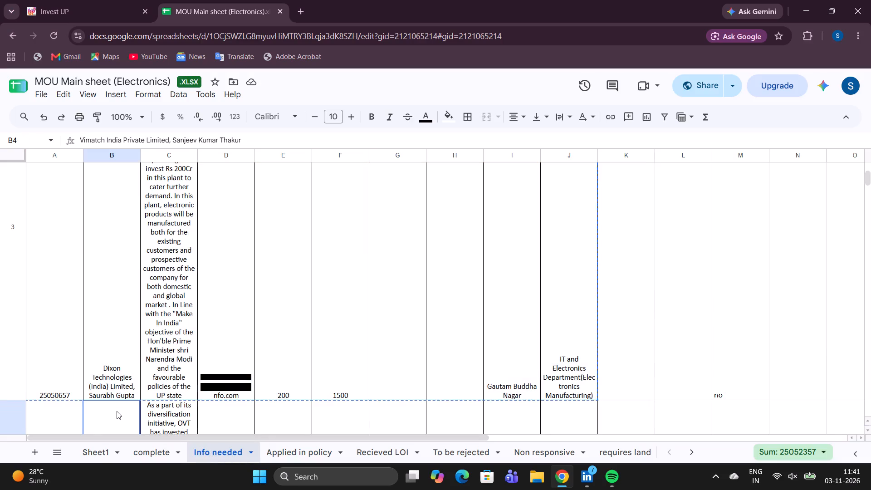
scroll(117, 411, down, 4)
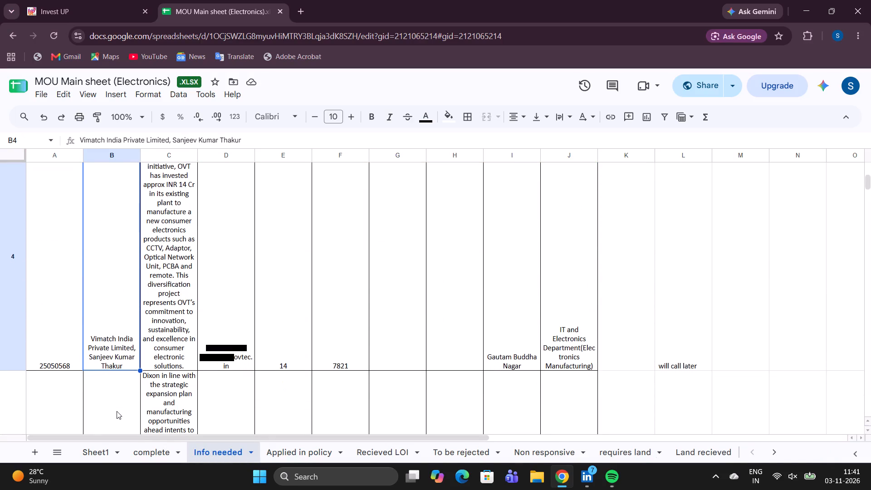
scroll(117, 411, down, 1)
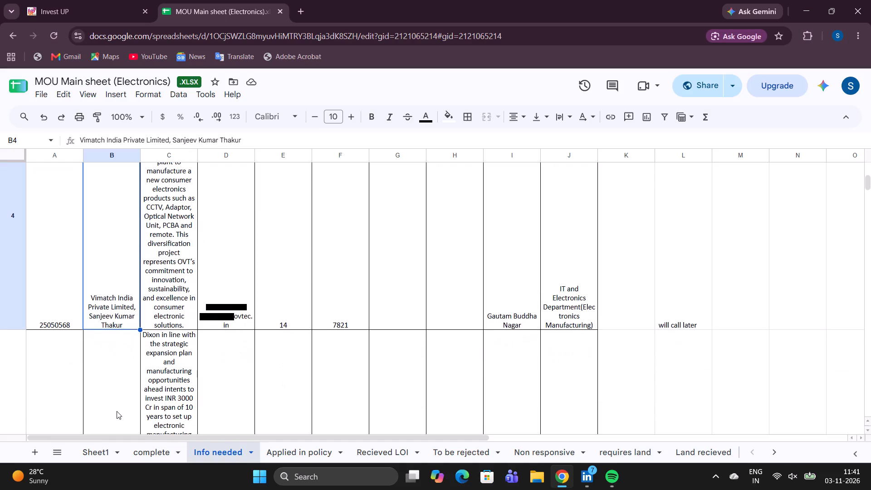
scroll(117, 411, down, 2)
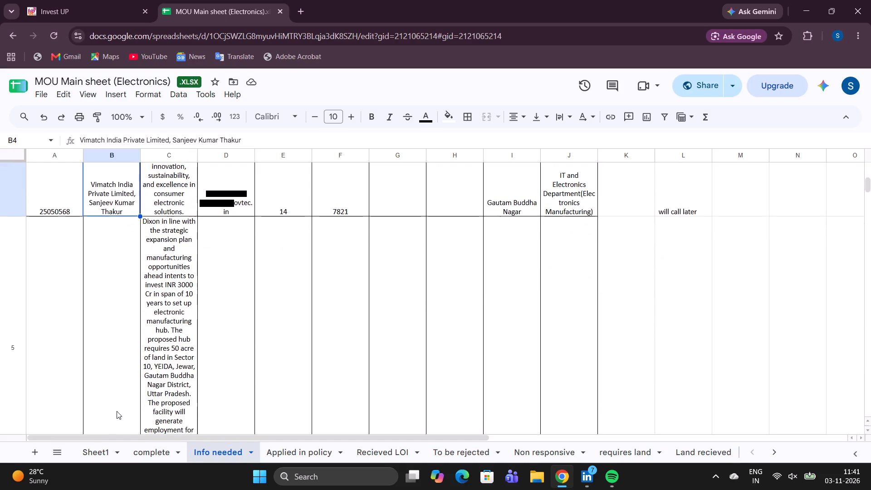
scroll(117, 411, down, 1)
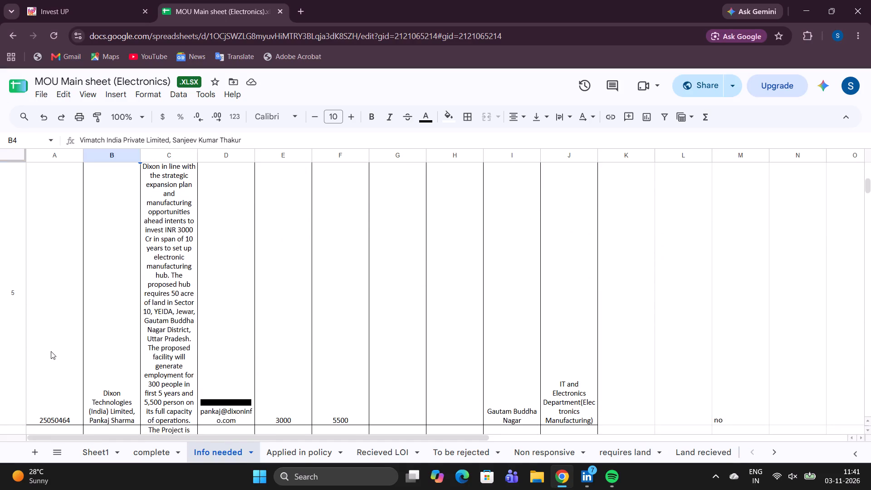
drag(51, 351, 558, 301)
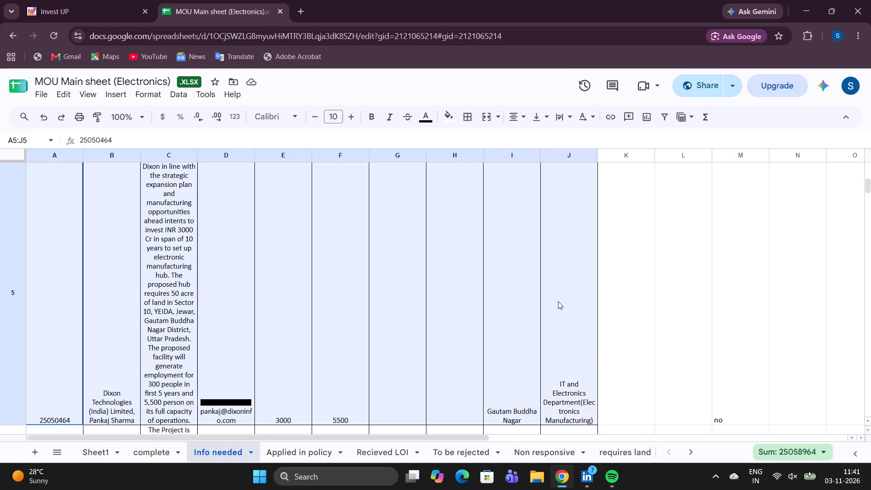
drag(558, 301, 563, 302)
key(ctrl+c)
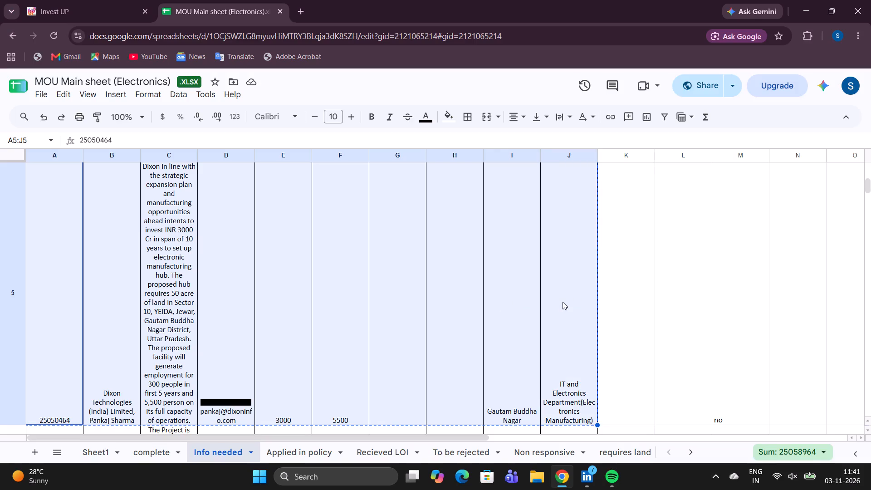
click(279, 455)
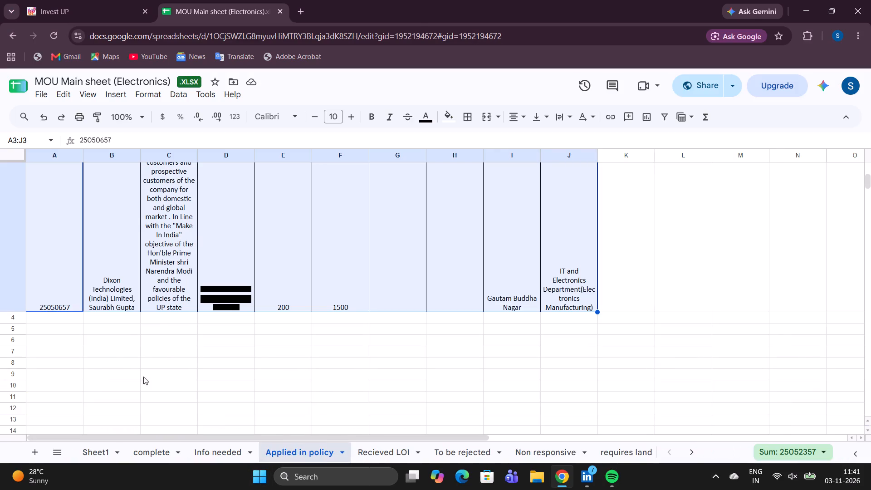
click(65, 316)
key(ctrl+v)
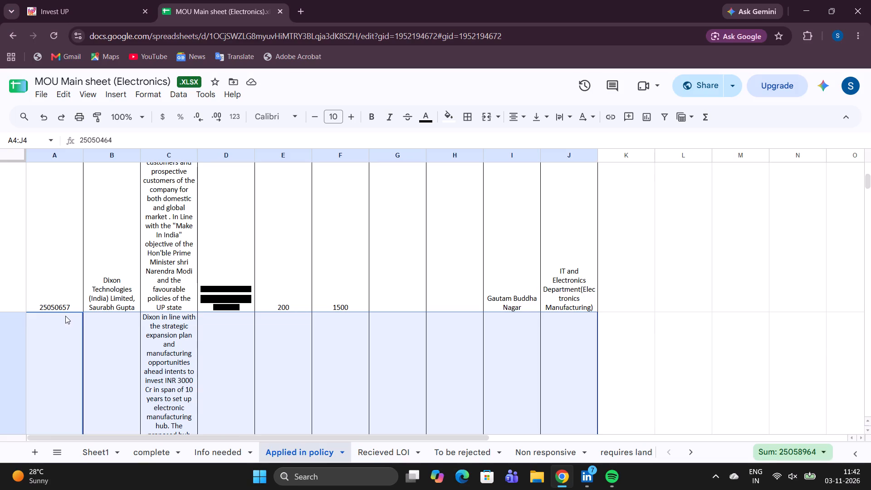
scroll(65, 316, down, 3)
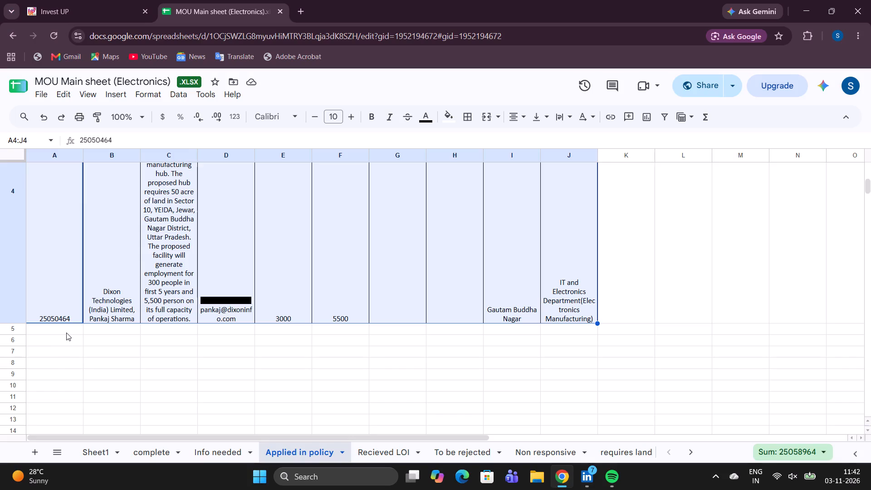
click(66, 333)
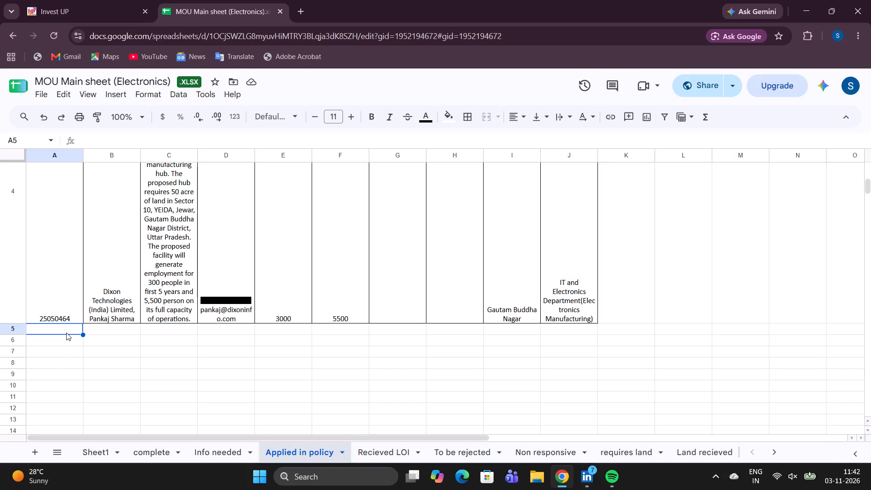
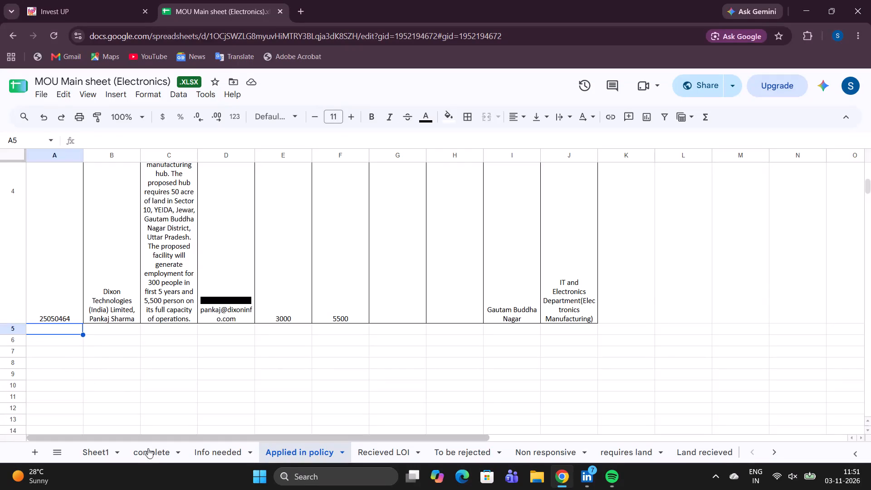
Return to the Info needed sheet and examine the full project description of the LNK Green Energy entry in row 6.
click(201, 448)
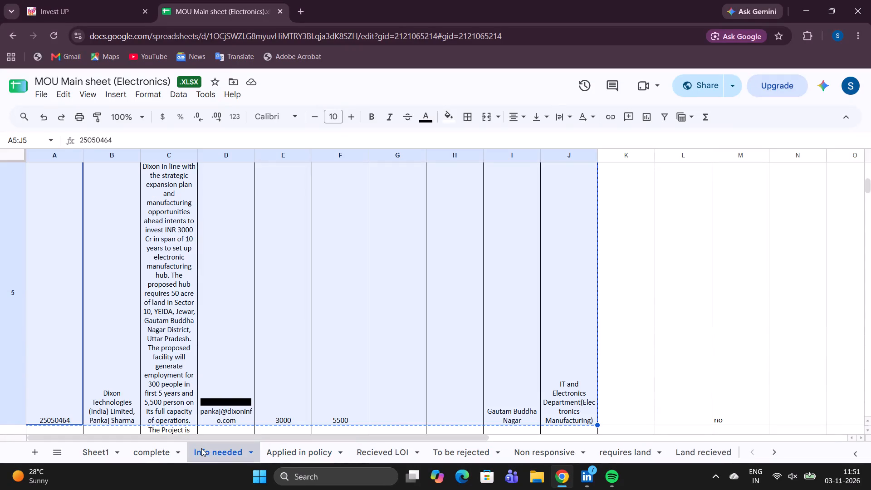
click(163, 338)
scroll(163, 338, down, 1)
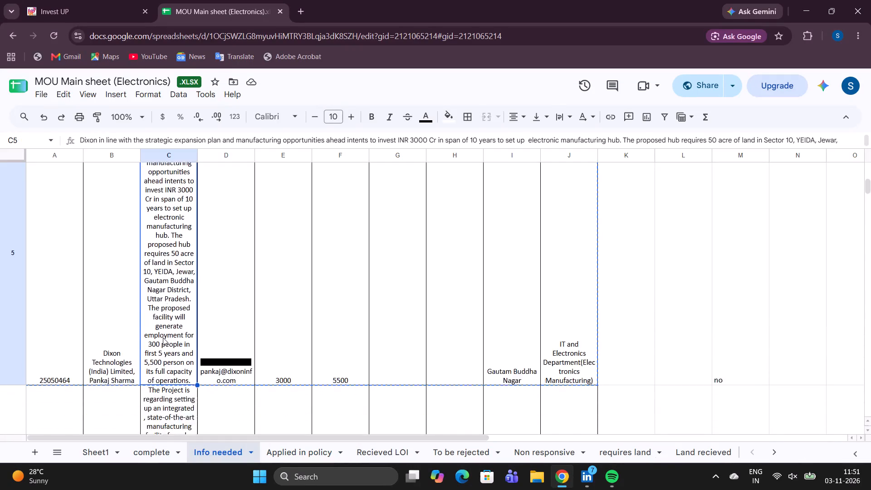
scroll(163, 338, down, 4)
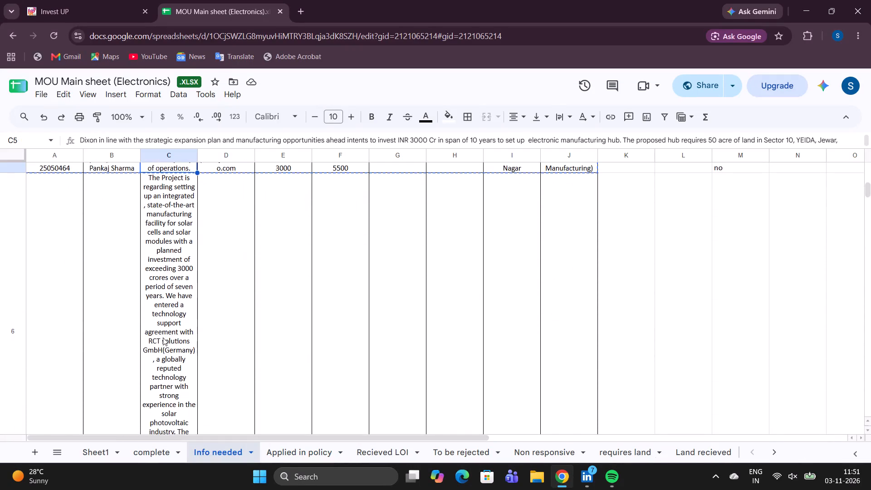
scroll(163, 338, down, 3)
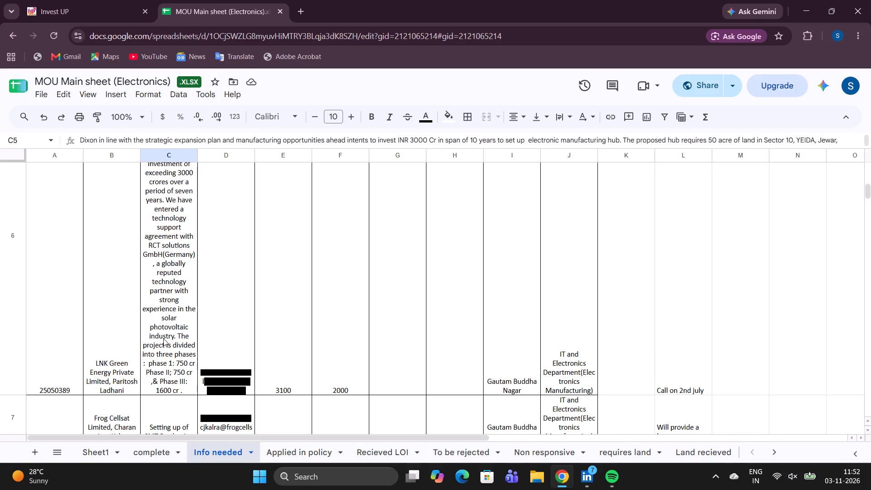
click(163, 338)
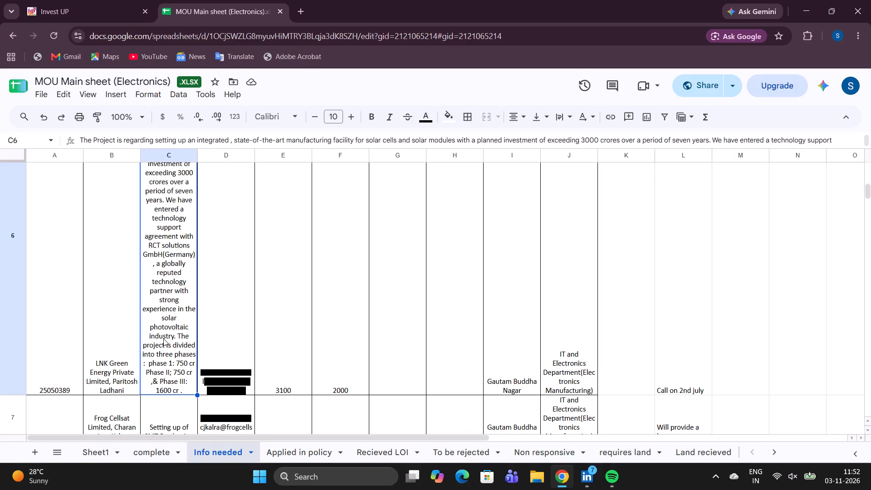
double_click(163, 338)
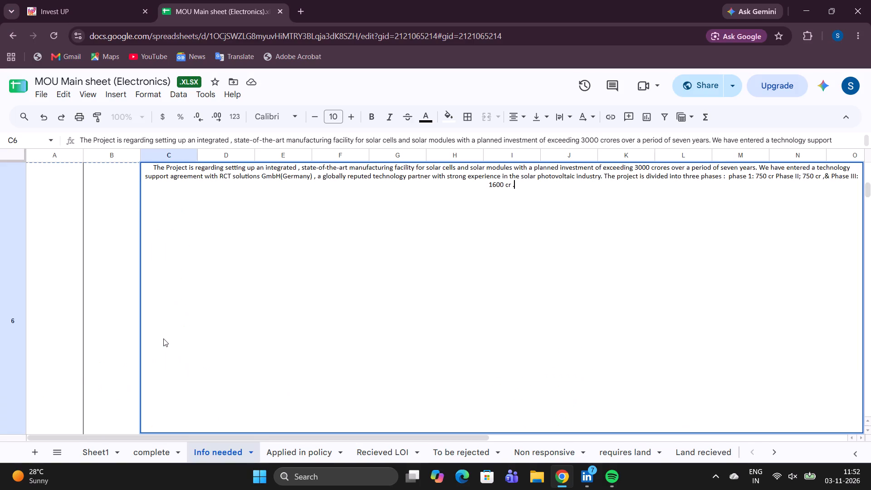
click(163, 338)
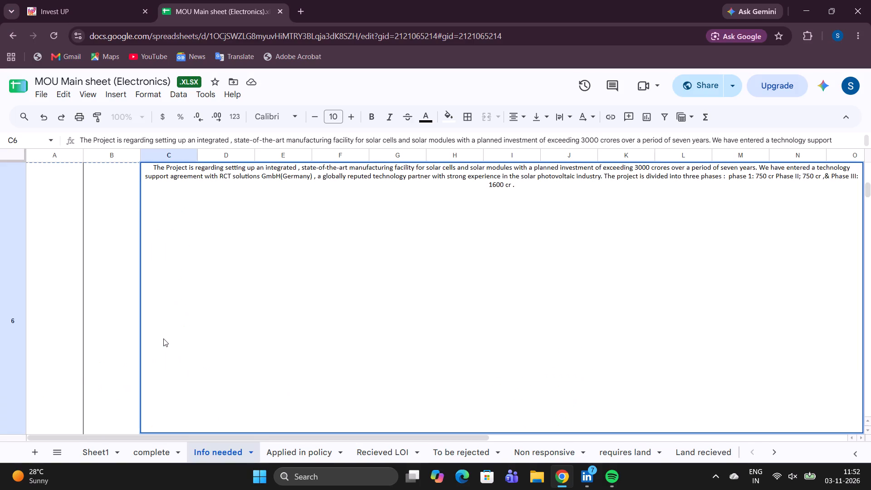
double_click(163, 338)
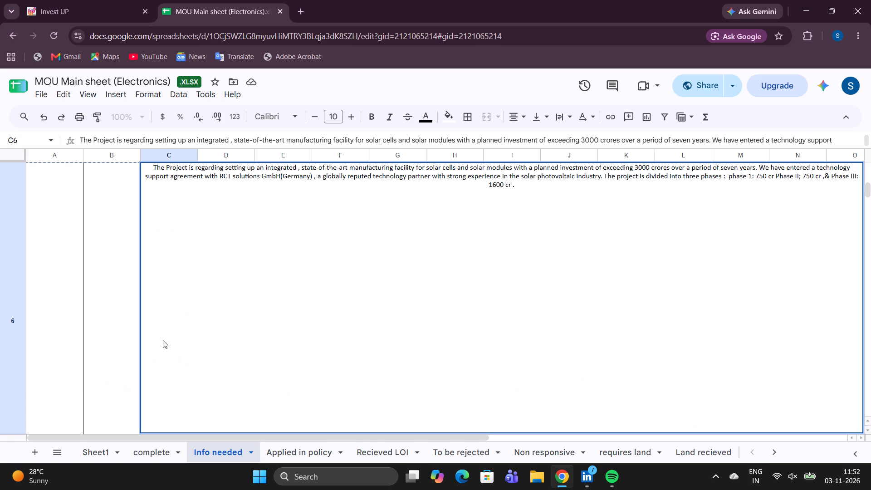
click(163, 340)
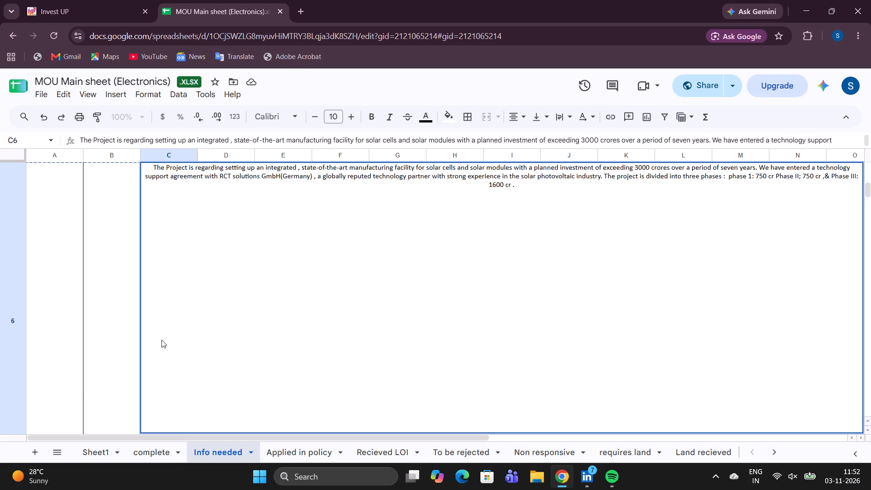
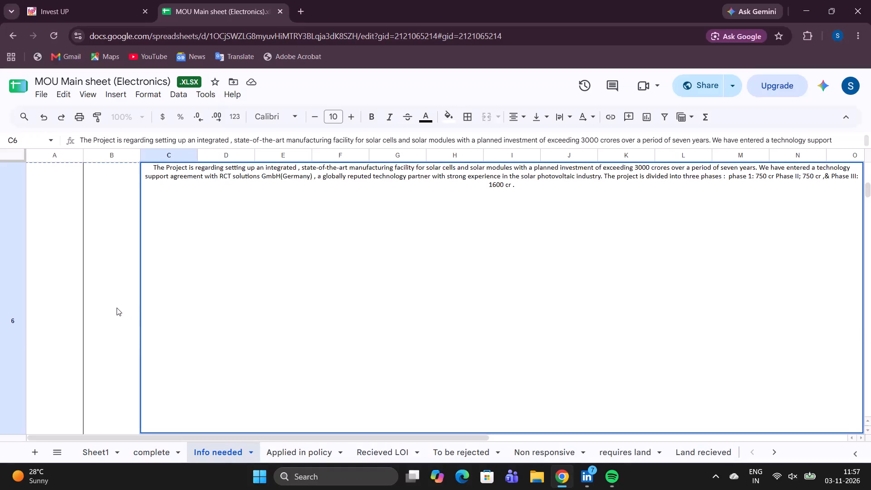
Copy the Frog Cellsat Limited entry, columns A to L of row 7 in Info needed, into row 5 of Applied in policy.
click(117, 308)
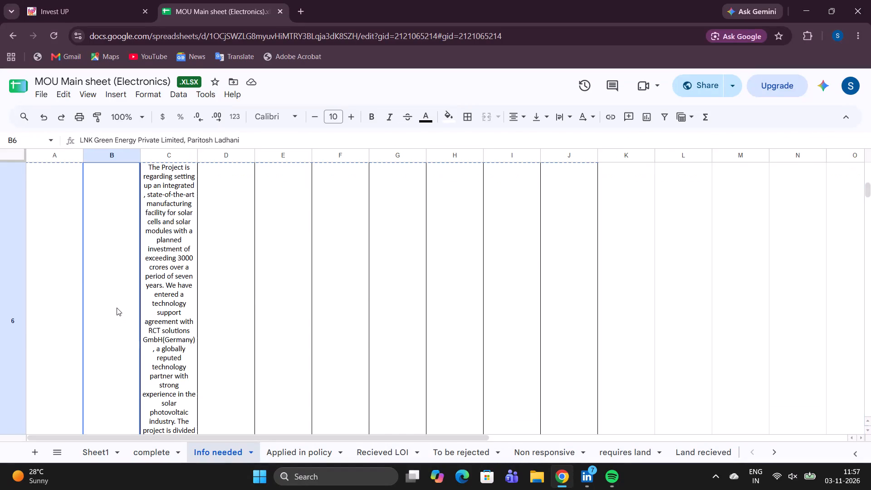
scroll(117, 308, down, 2)
scroll(117, 308, up, 2)
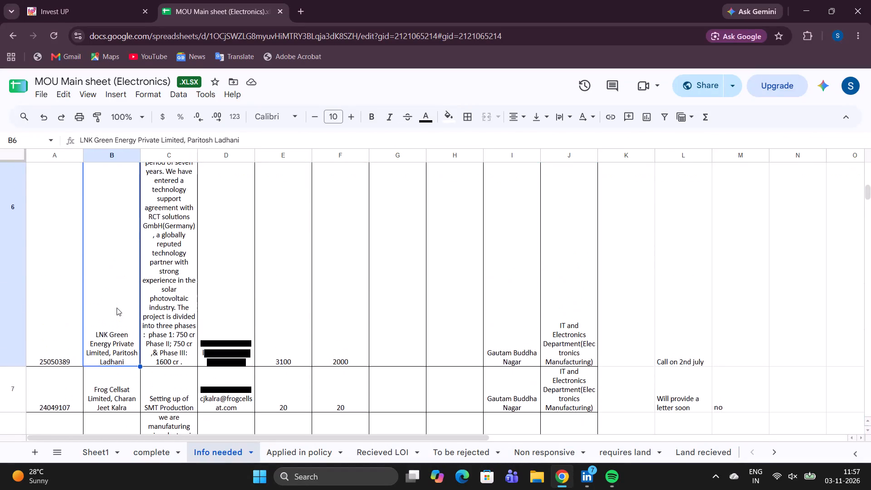
scroll(117, 308, down, 1)
click(291, 454)
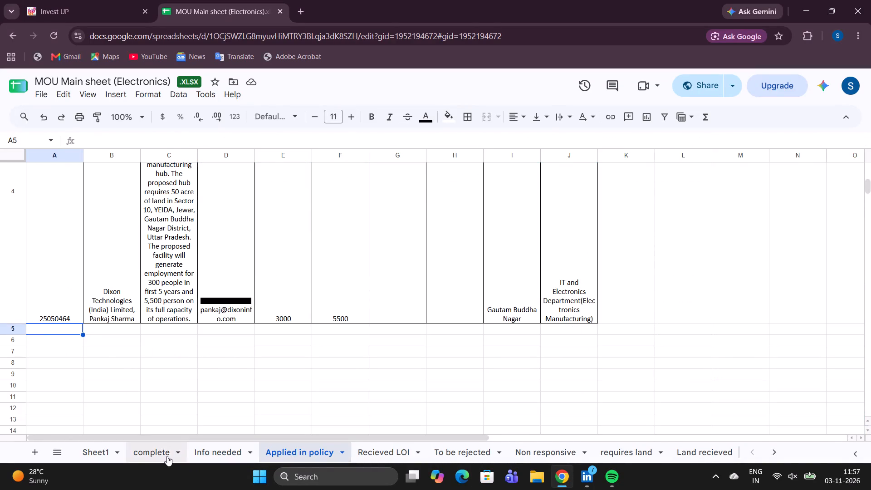
click(223, 453)
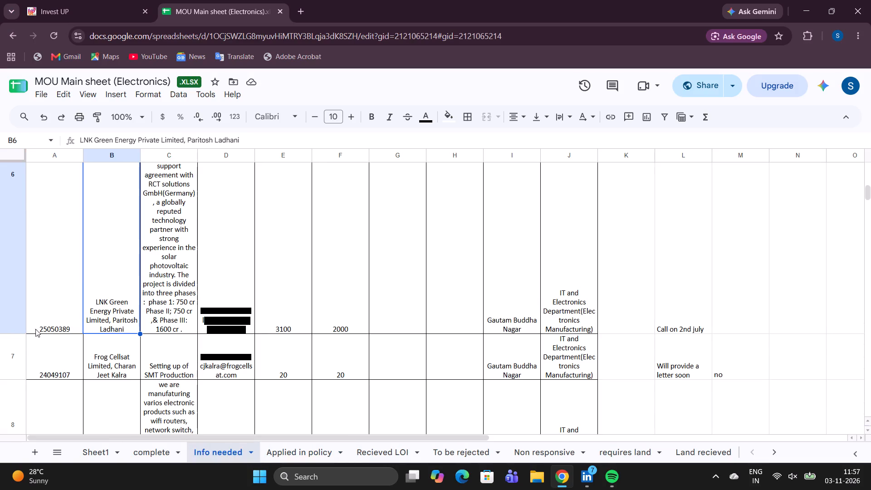
drag(44, 361, 230, 378)
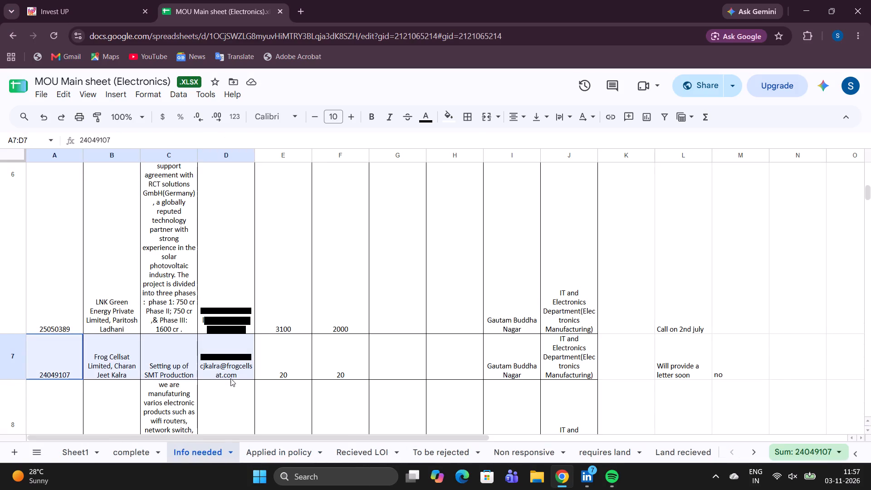
drag(230, 378, 475, 368)
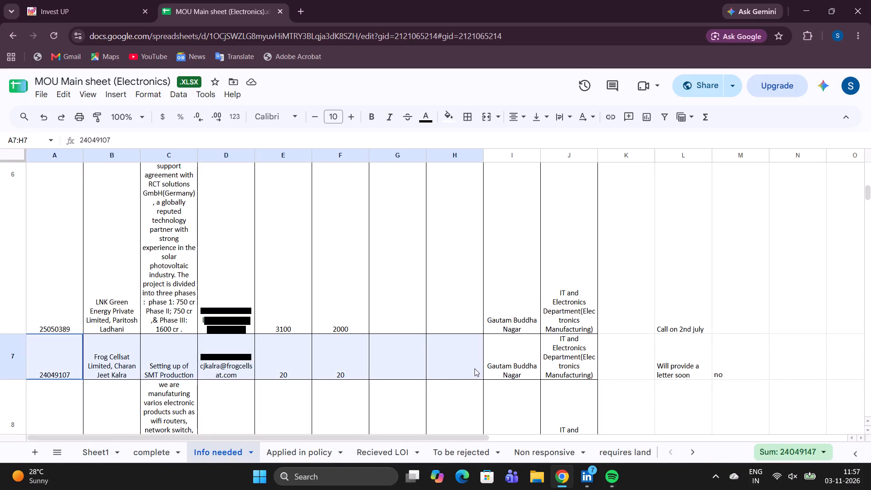
drag(475, 368, 555, 371)
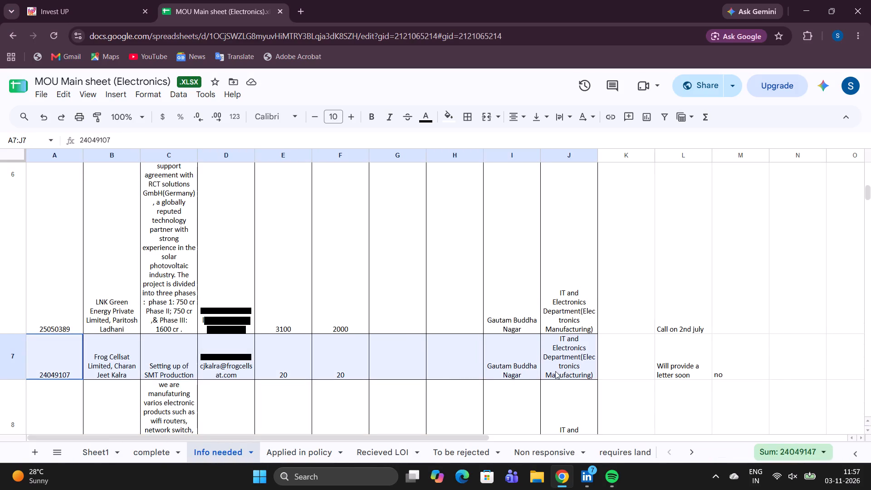
drag(555, 371, 671, 364)
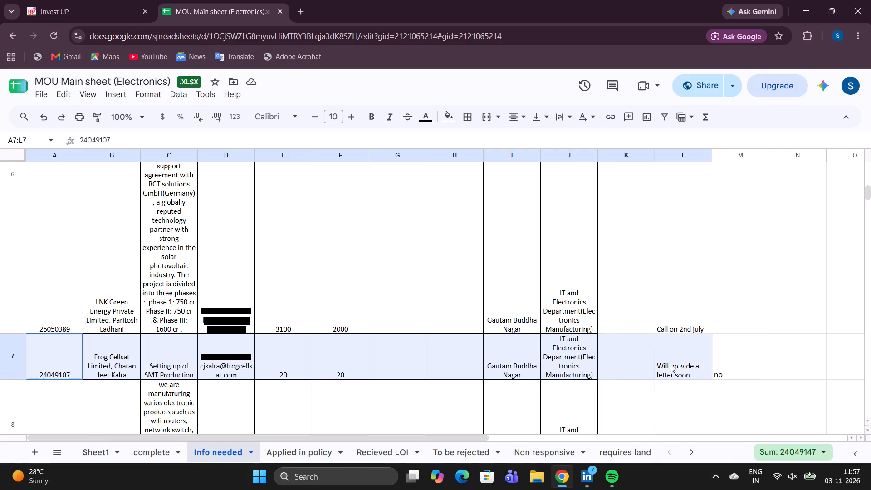
drag(671, 364, 677, 364)
key(ctrl+c)
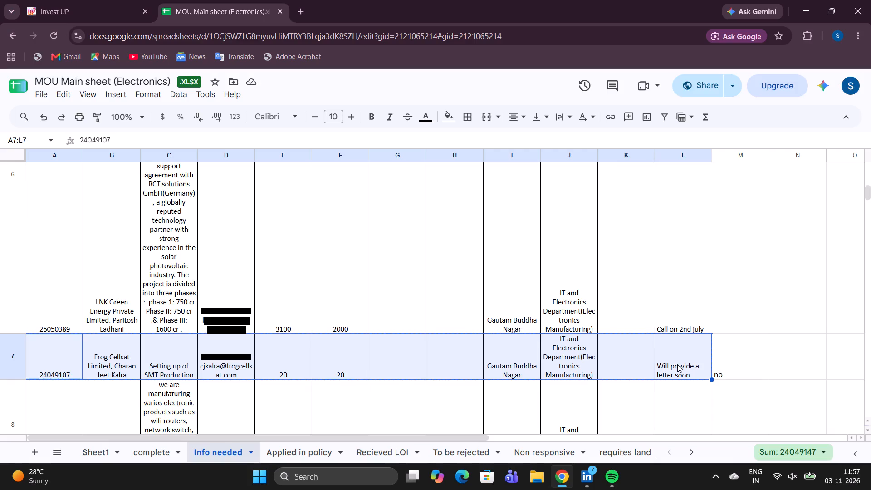
click(275, 454)
key(ctrl+v)
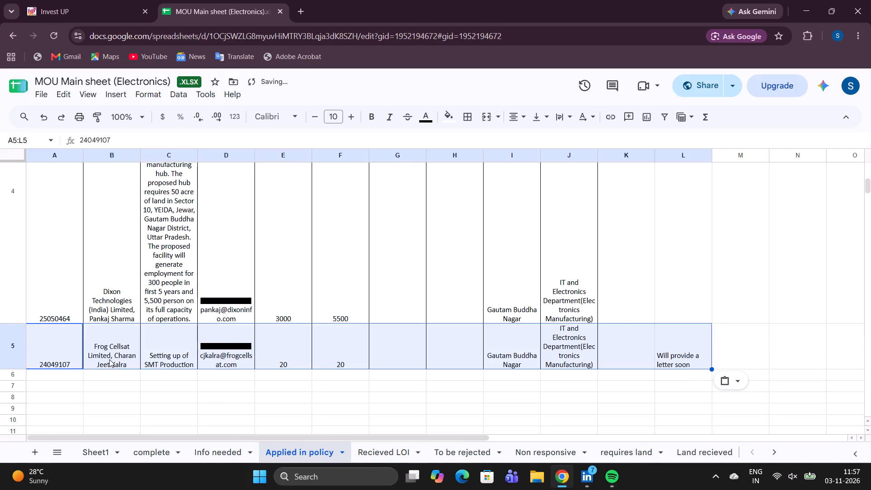
Copy the Match Digisol Private Limited entry, columns A to L of row 8 in Info needed, into row 6 of Applied in policy.
click(208, 454)
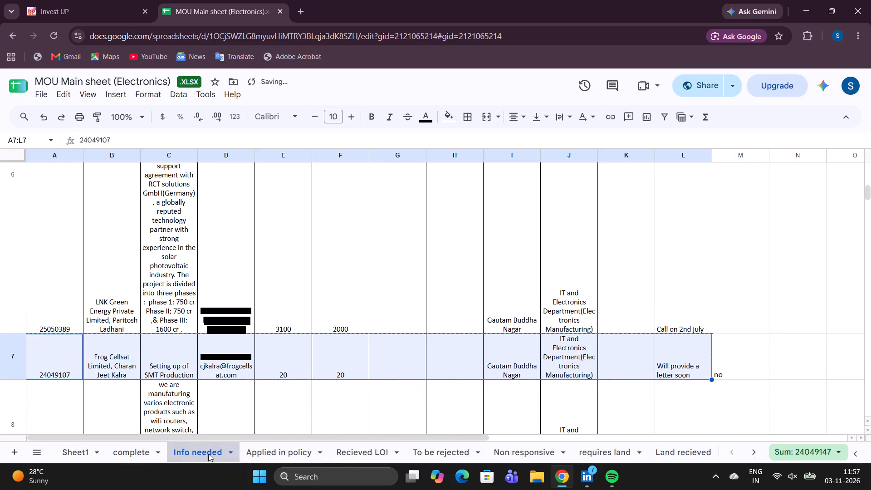
click(218, 405)
scroll(218, 405, down, 1)
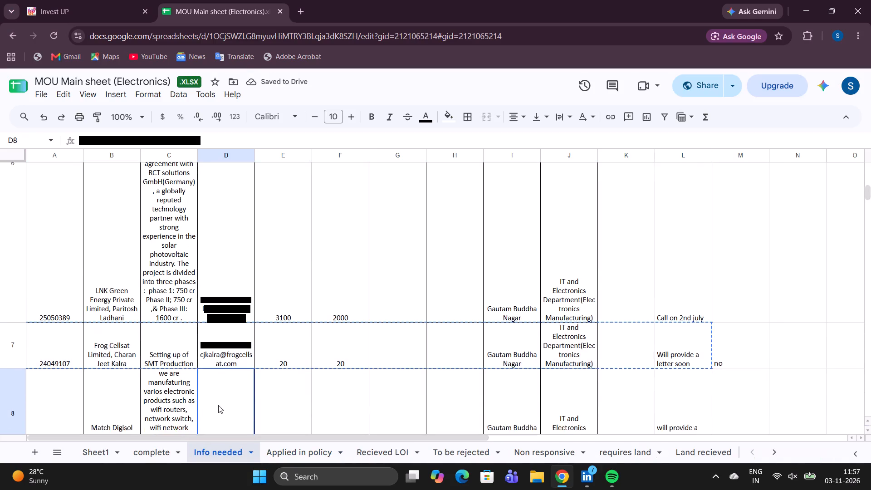
scroll(218, 405, down, 1)
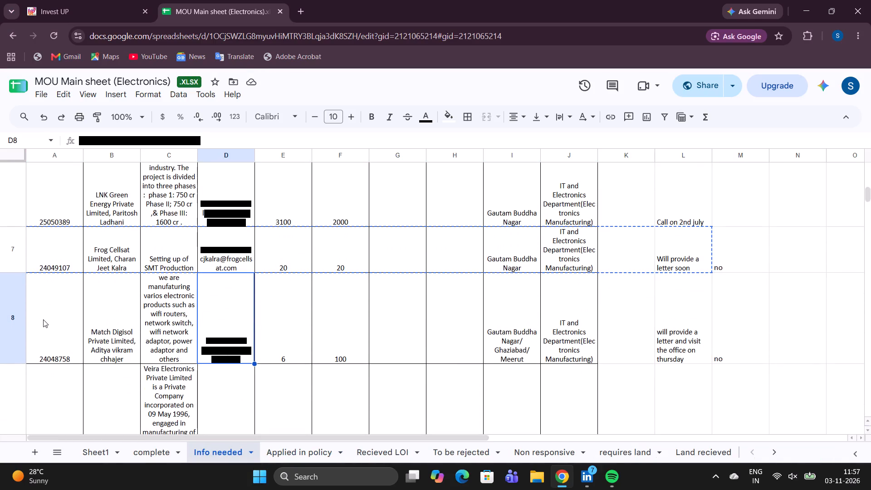
drag(45, 317, 280, 310)
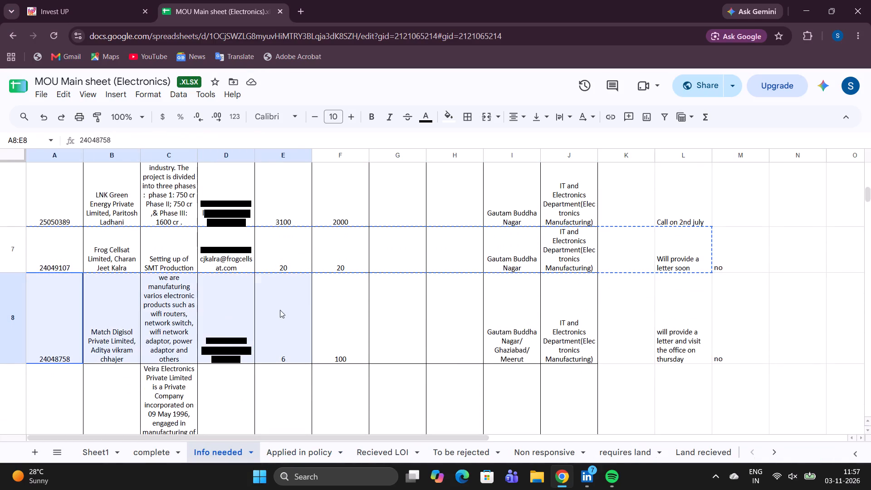
drag(280, 310, 334, 300)
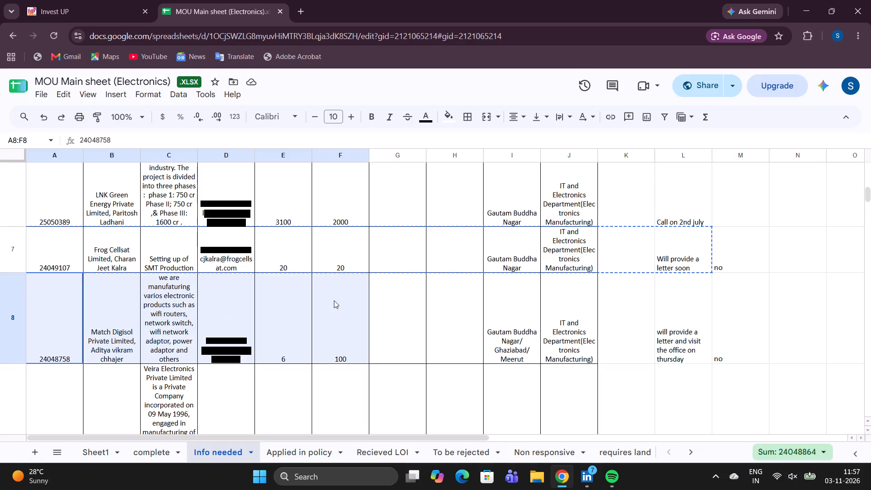
drag(334, 300, 444, 300)
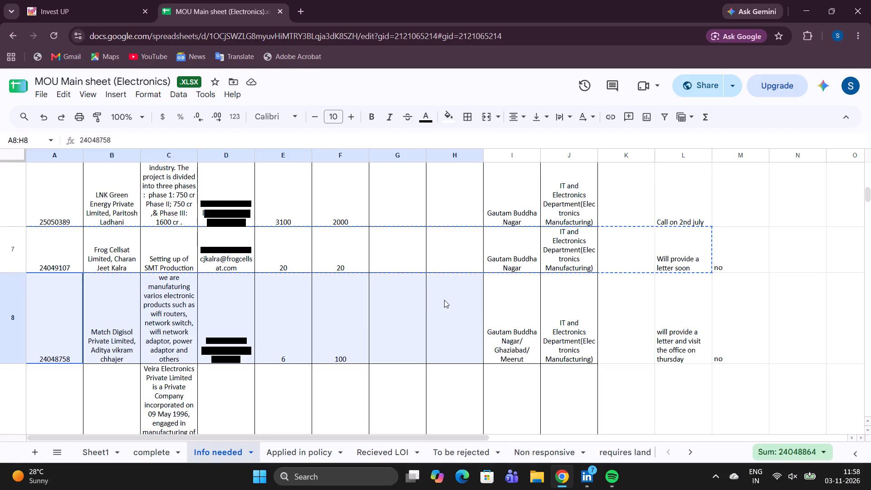
drag(444, 300, 484, 293)
drag(484, 293, 636, 296)
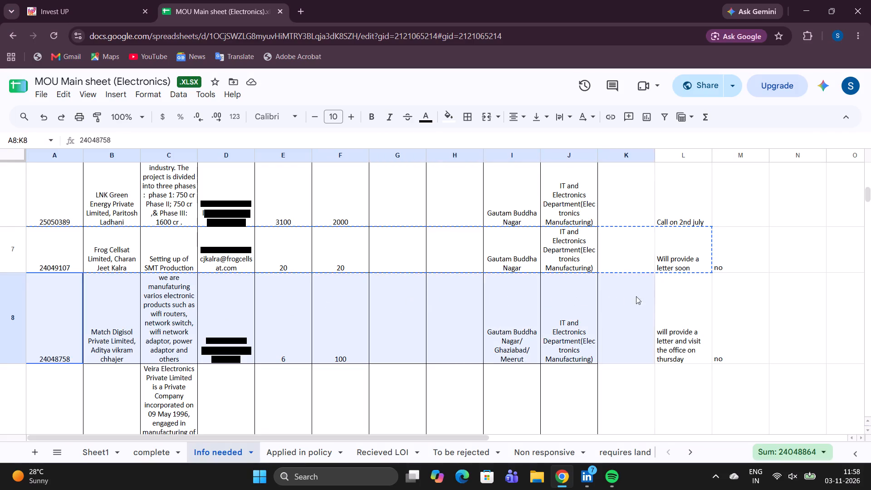
drag(636, 296, 676, 296)
key(ctrl+c)
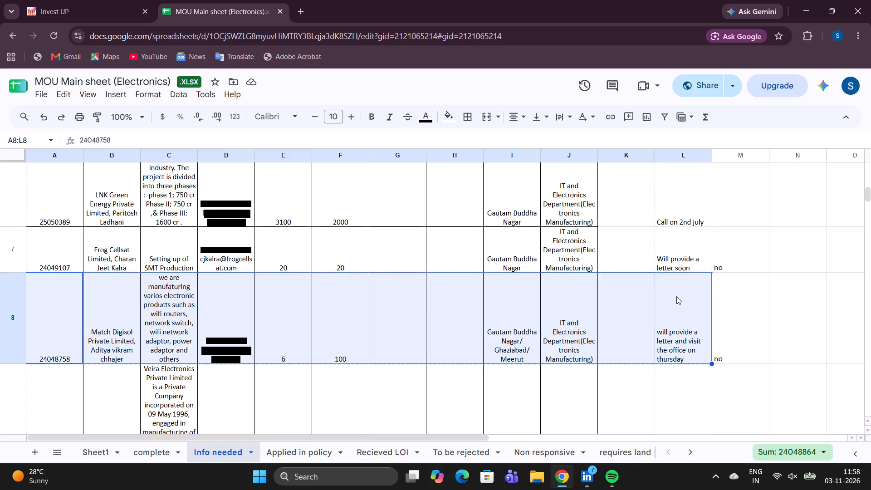
click(304, 456)
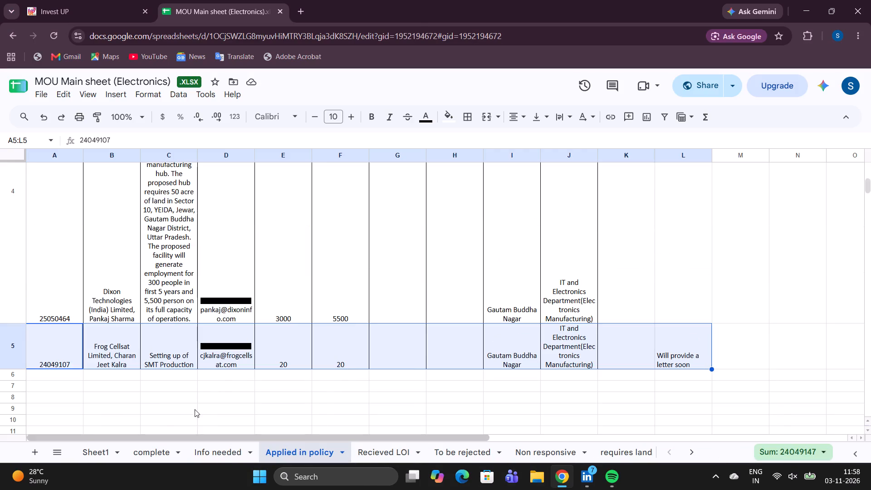
click(54, 371)
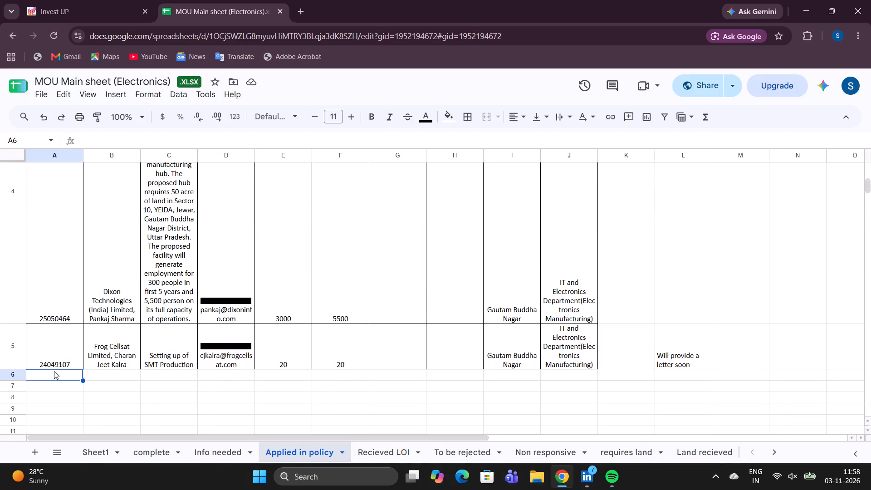
key(ctrl+v)
click(330, 344)
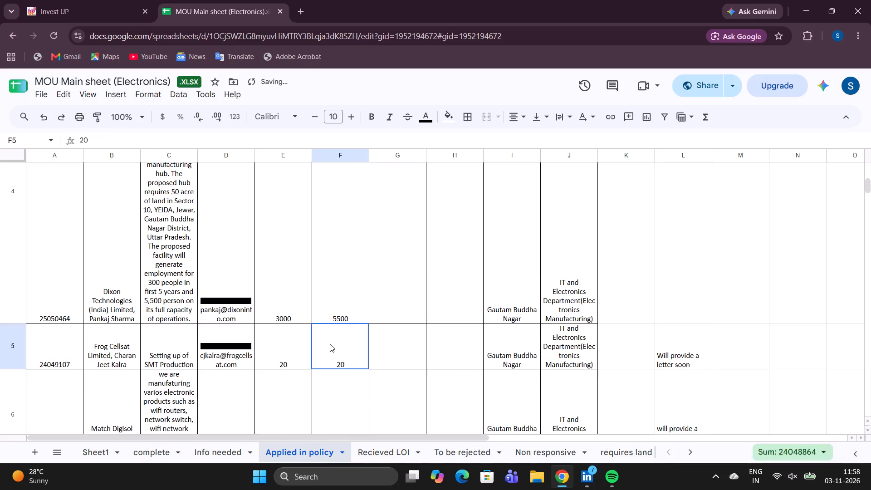
scroll(330, 344, down, 2)
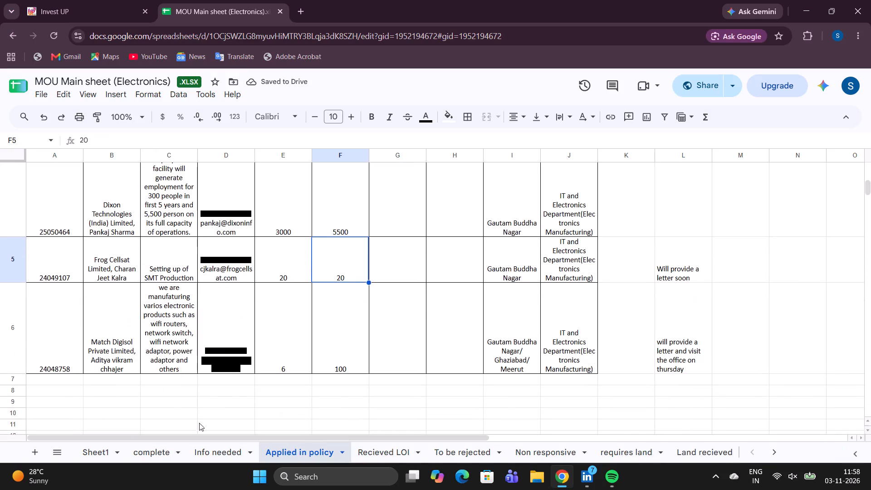
Copy the Veira Electronics Private Limited entry, columns A to L of row 9 in Info needed, into row 7 of Applied in policy.
click(211, 453)
click(225, 380)
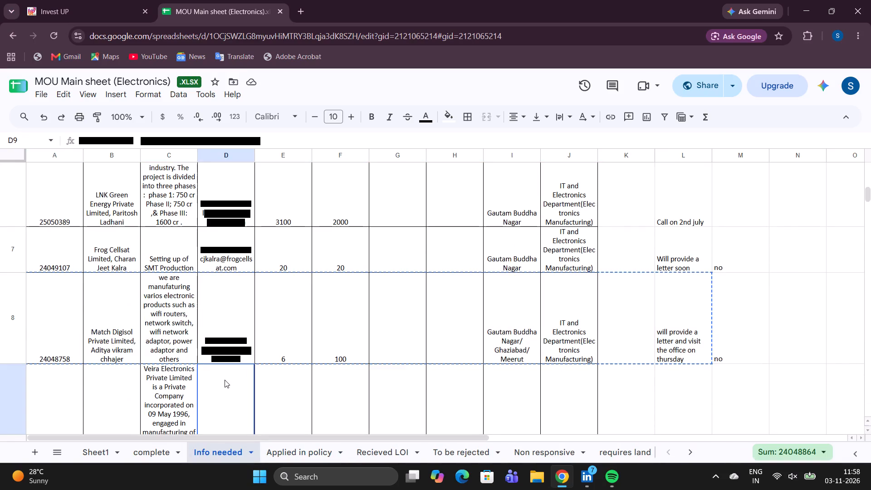
scroll(225, 380, down, 1)
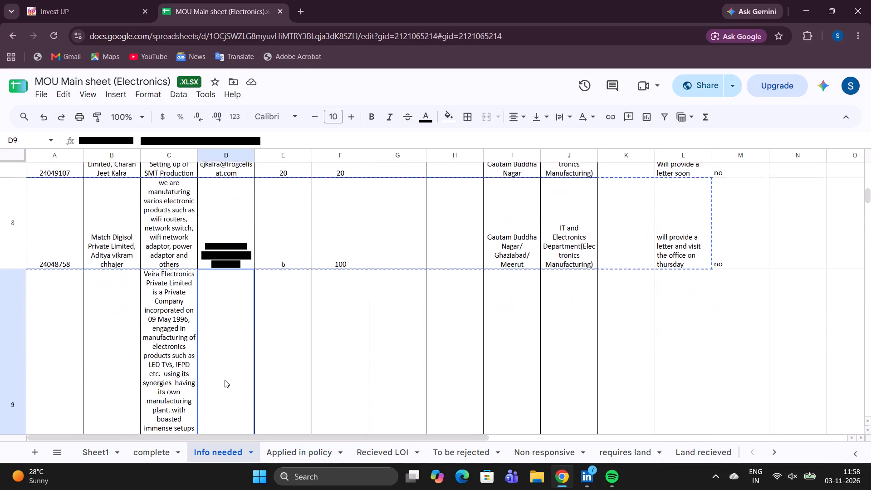
scroll(225, 380, down, 3)
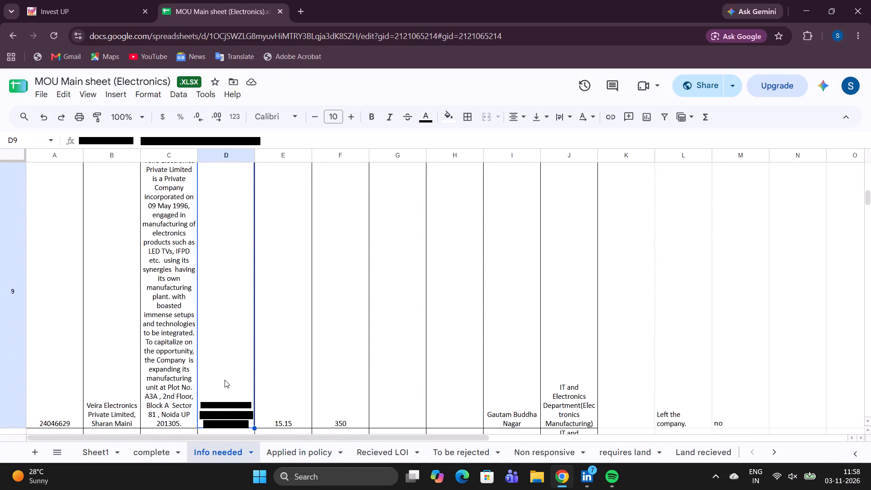
scroll(225, 380, down, 1)
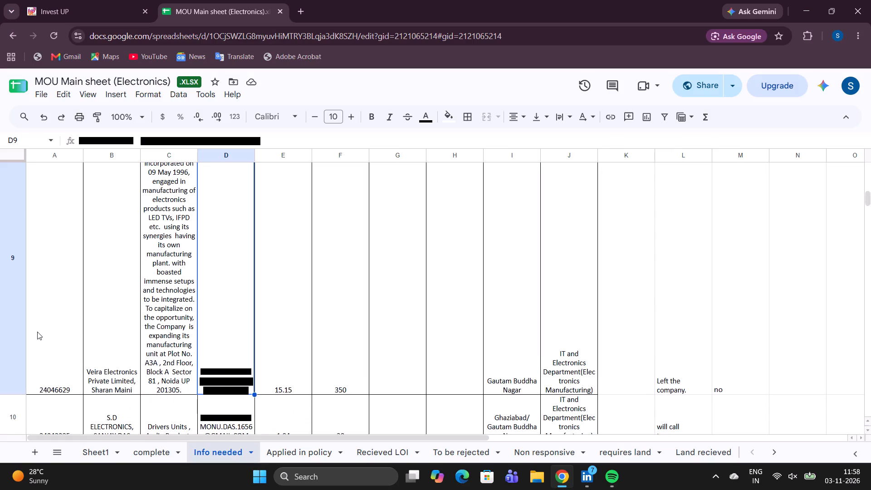
drag(37, 332, 320, 305)
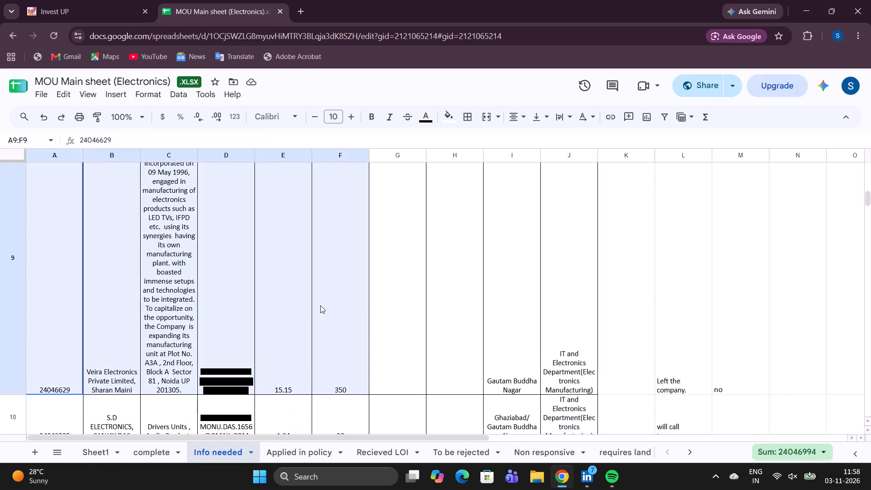
drag(320, 305, 426, 337)
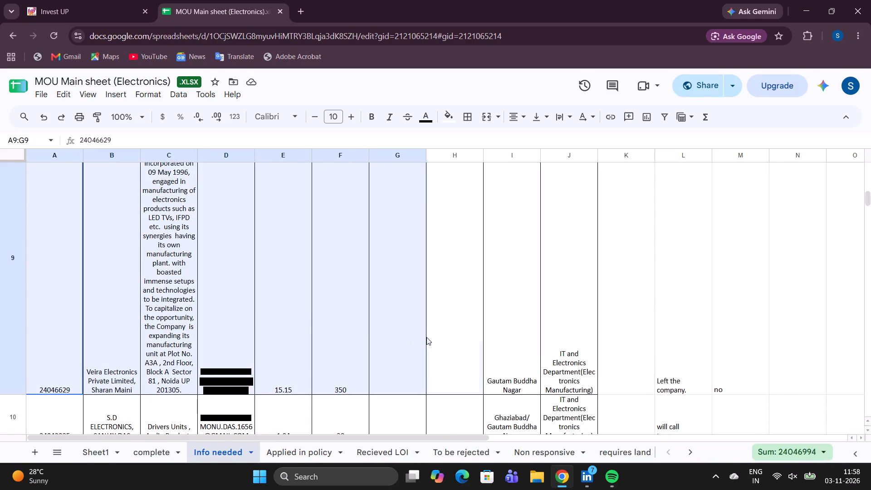
drag(426, 337, 581, 336)
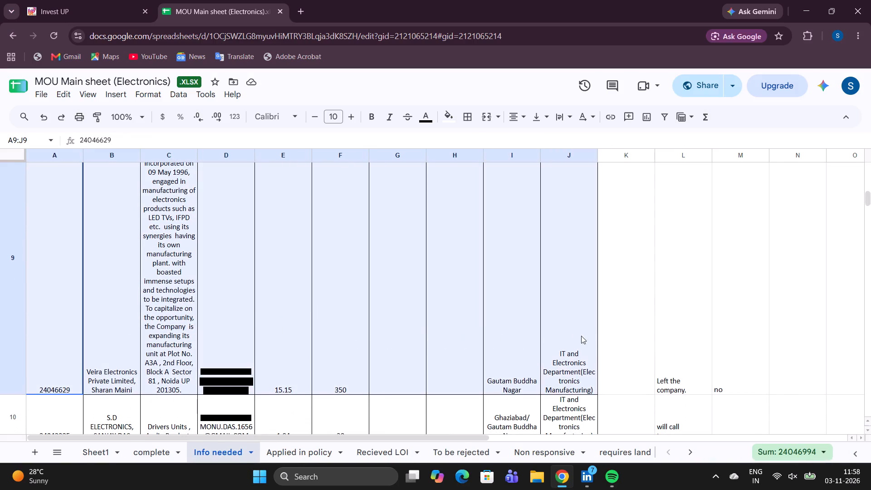
drag(581, 336, 679, 334)
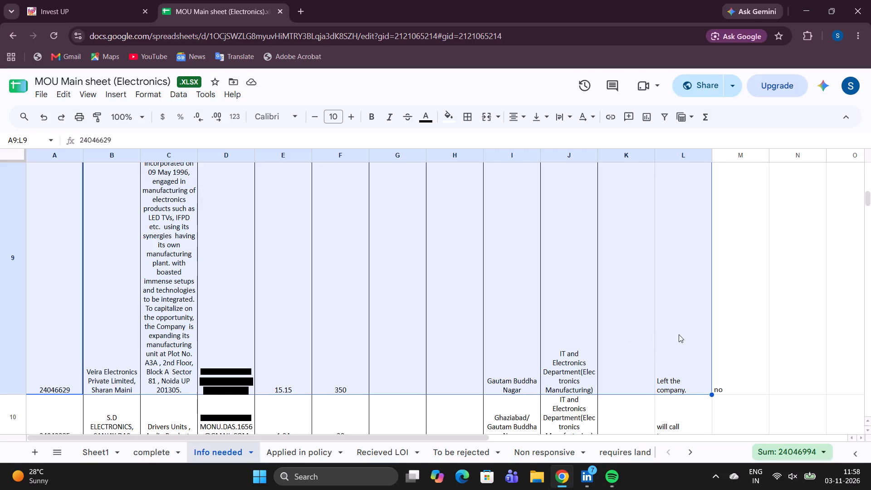
key(ctrl+c)
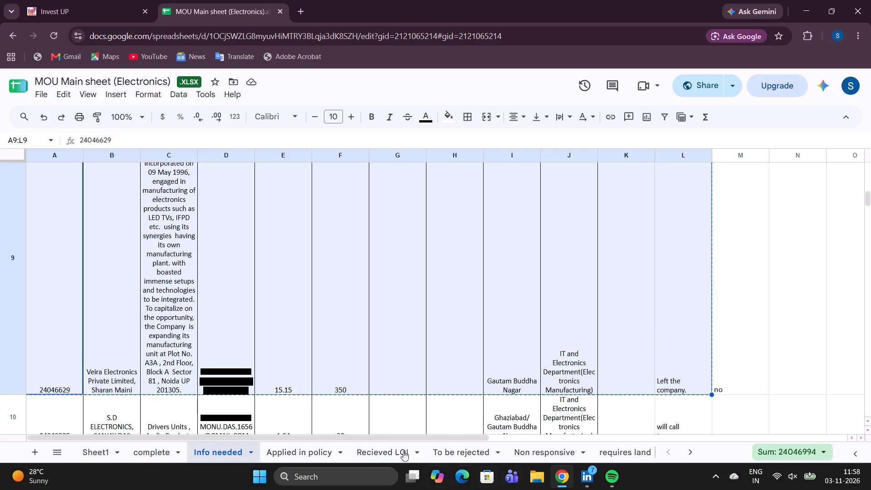
click(290, 460)
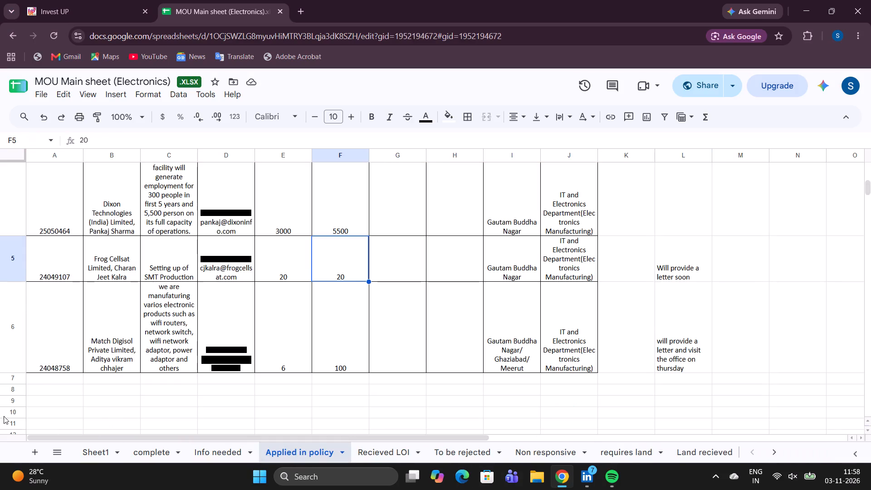
click(38, 374)
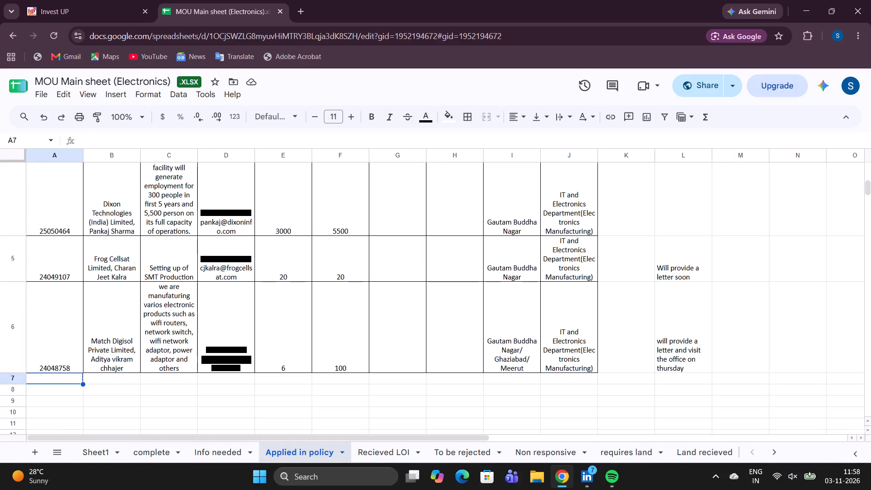
key(ctrl+v)
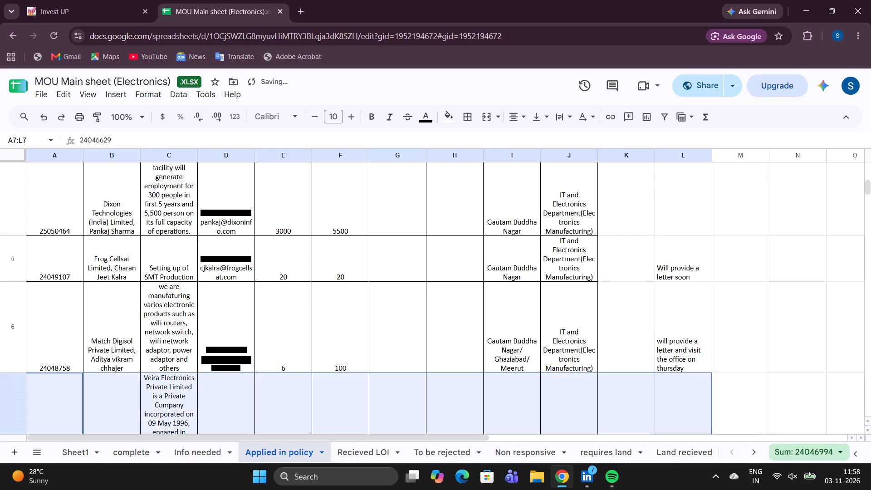
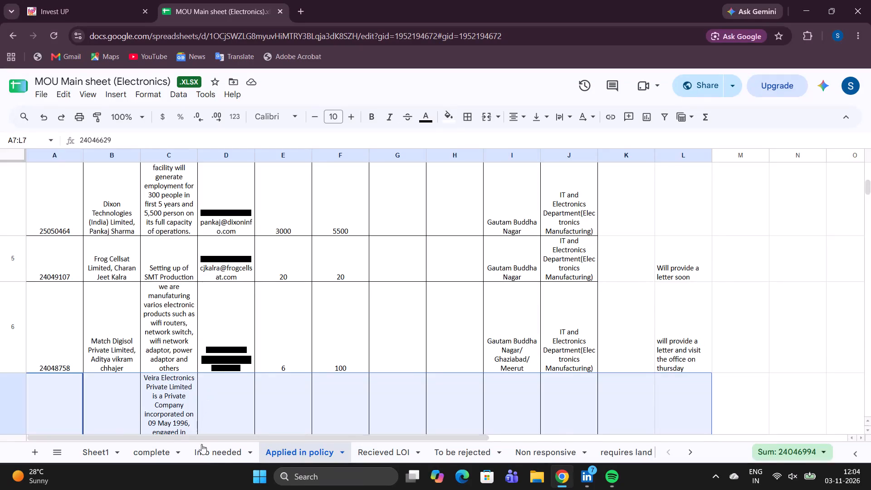
Copy the S.D ELECTRONICS entry, columns A to L of row 10 in Info needed, into row 8 of Applied in policy.
click(219, 456)
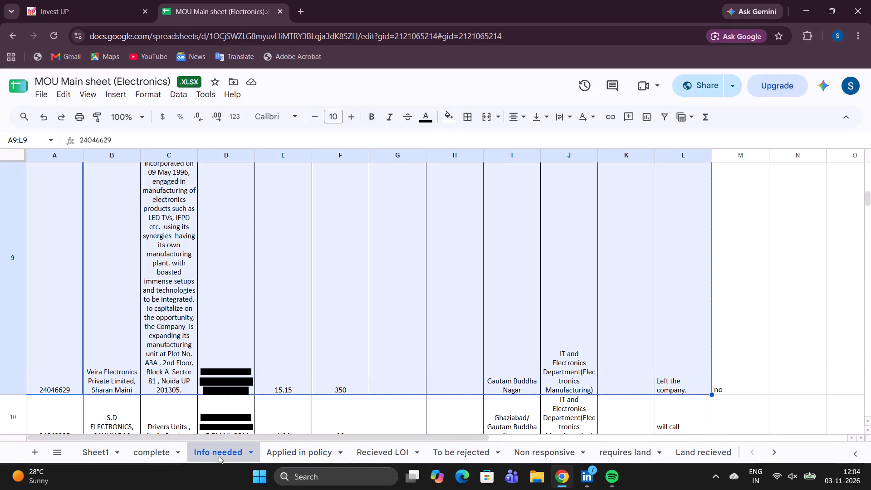
click(224, 405)
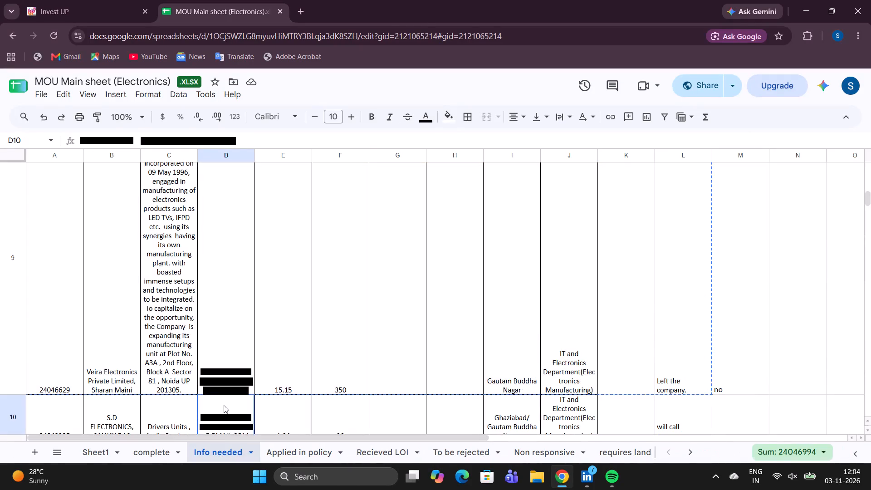
scroll(224, 405, down, 1)
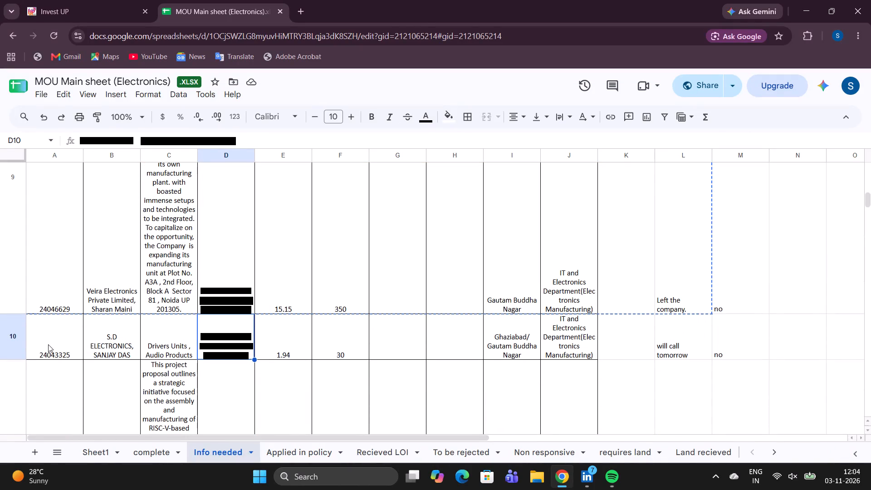
drag(49, 344, 417, 360)
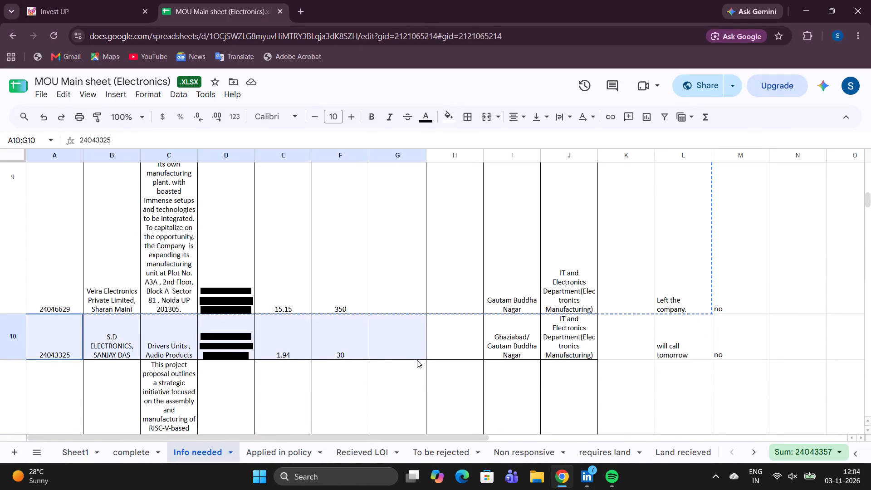
drag(417, 360, 568, 360)
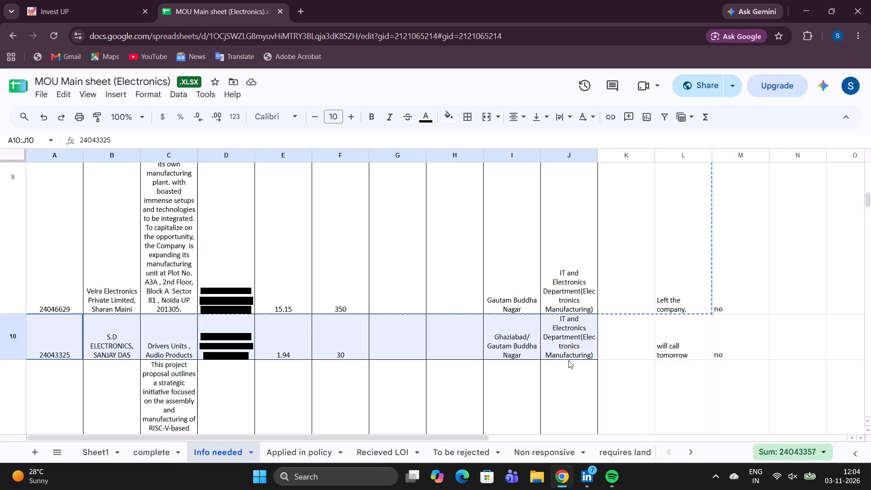
drag(568, 360, 677, 360)
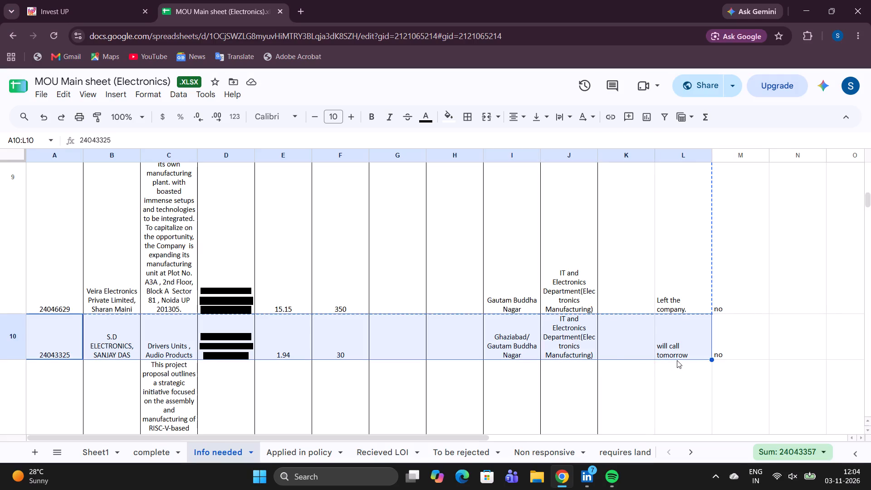
key(ctrl+c)
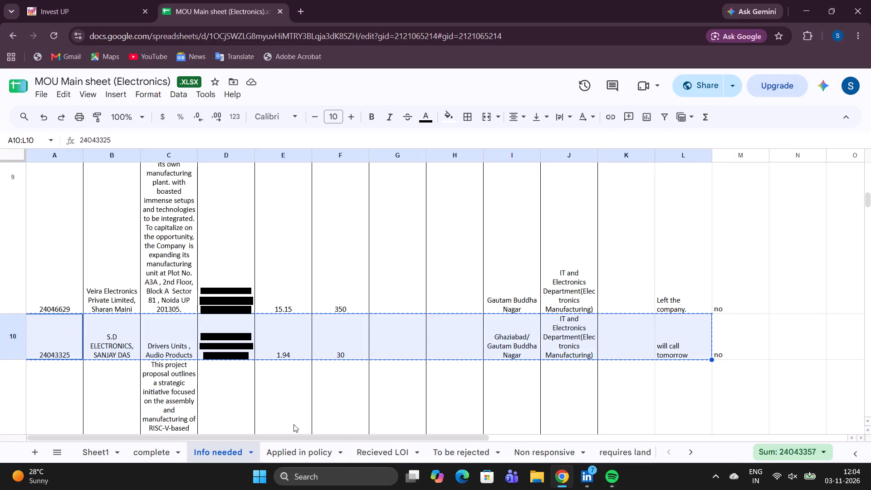
click(296, 456)
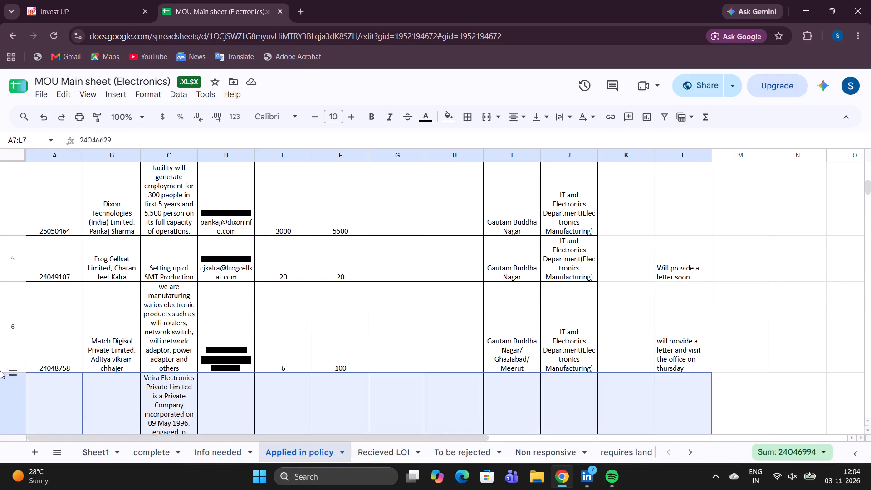
scroll(149, 383, down, 4)
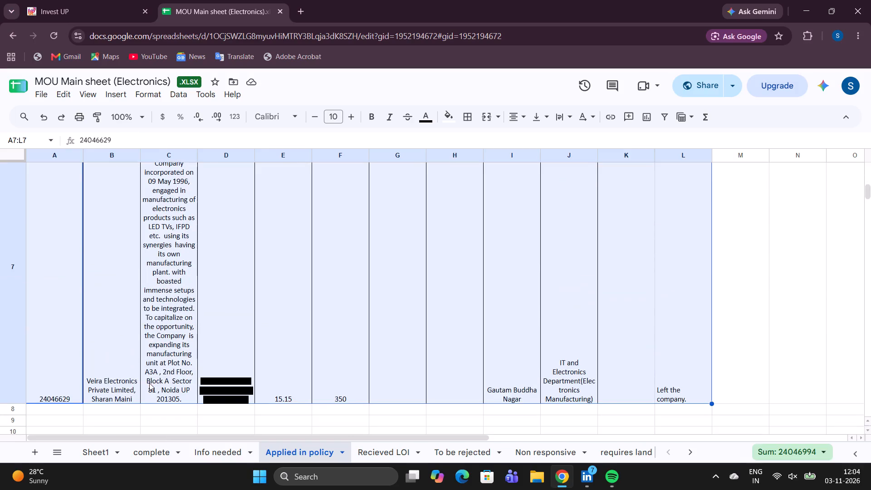
click(47, 407)
key(ctrl+v)
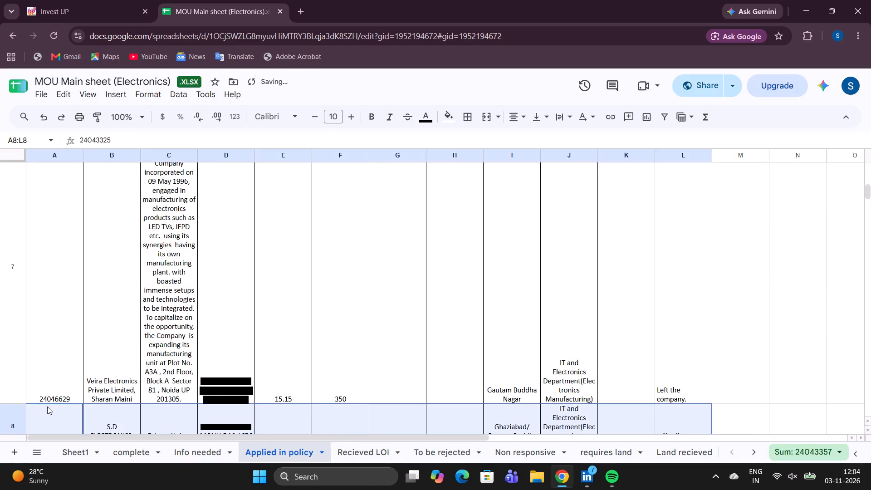
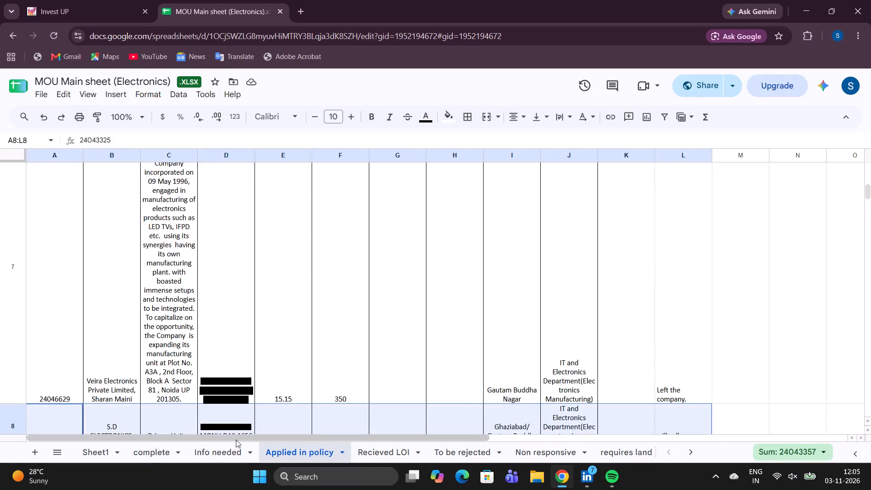
Copy the Nand Kunj Exim Private Limited entry, columns A to L of row 13 in Info needed, into row 9 of Applied in policy.
click(213, 452)
click(220, 387)
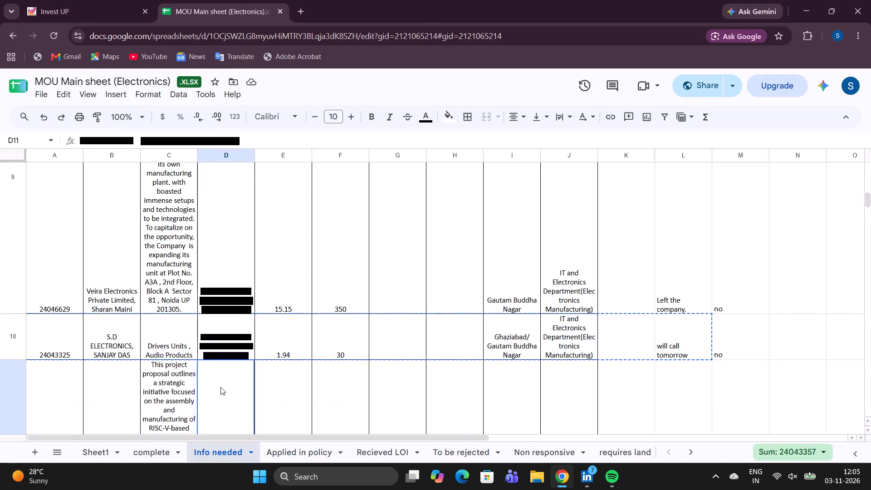
scroll(220, 387, down, 4)
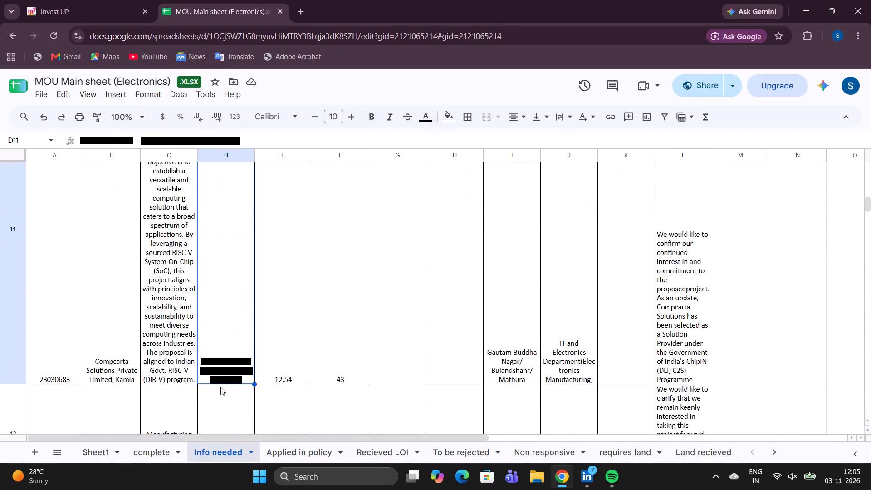
scroll(220, 387, down, 4)
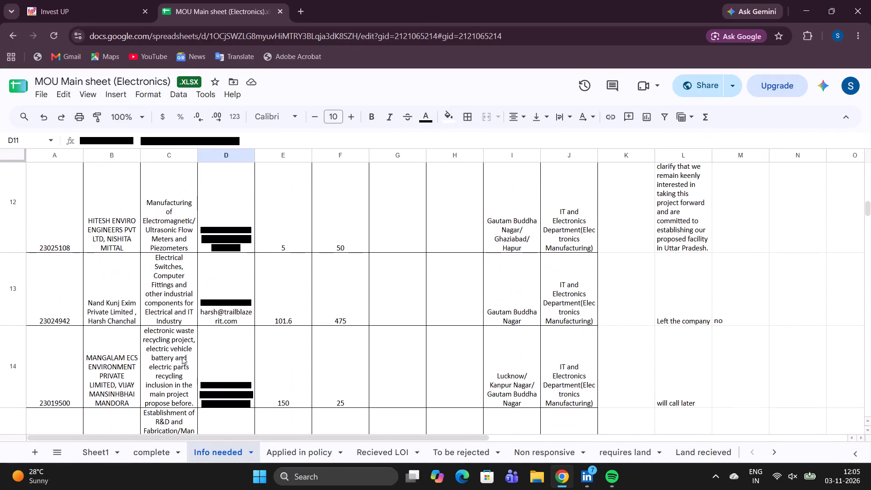
drag(50, 294, 193, 277)
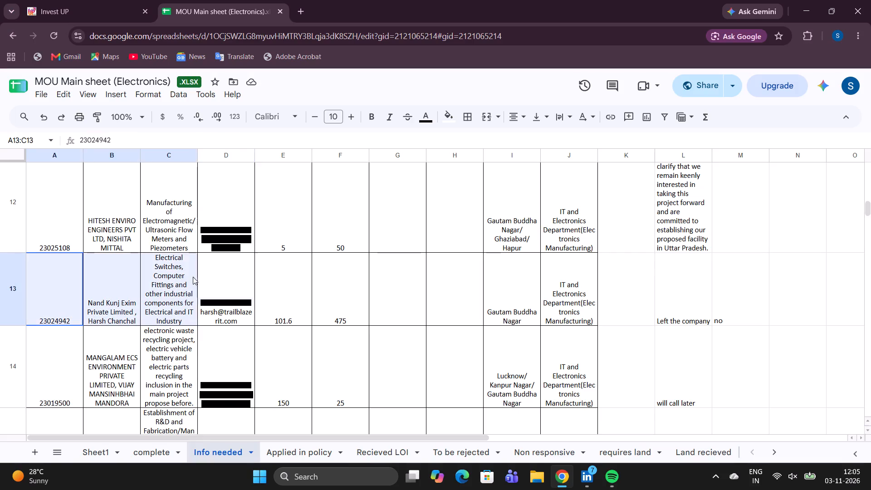
drag(193, 277, 423, 292)
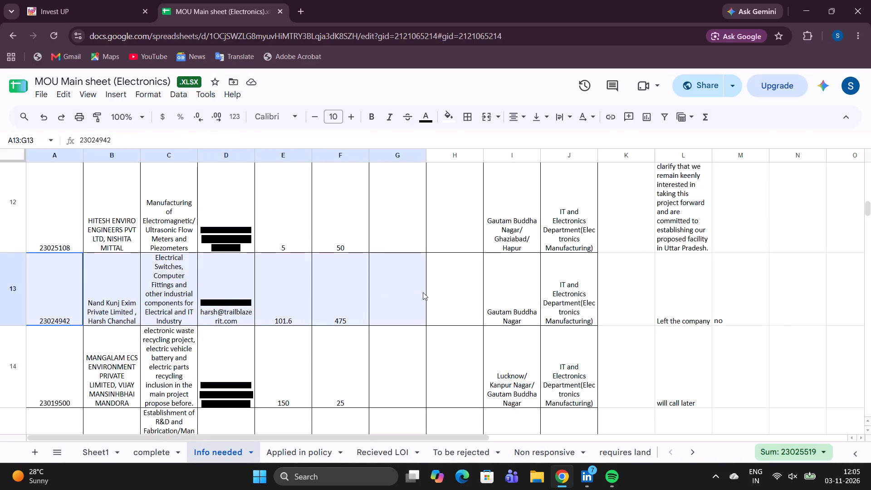
drag(423, 292, 575, 292)
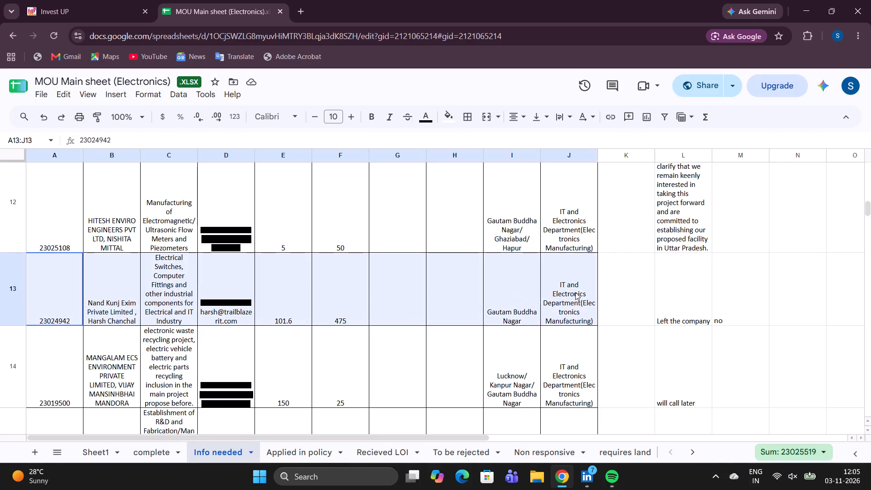
drag(575, 292, 681, 300)
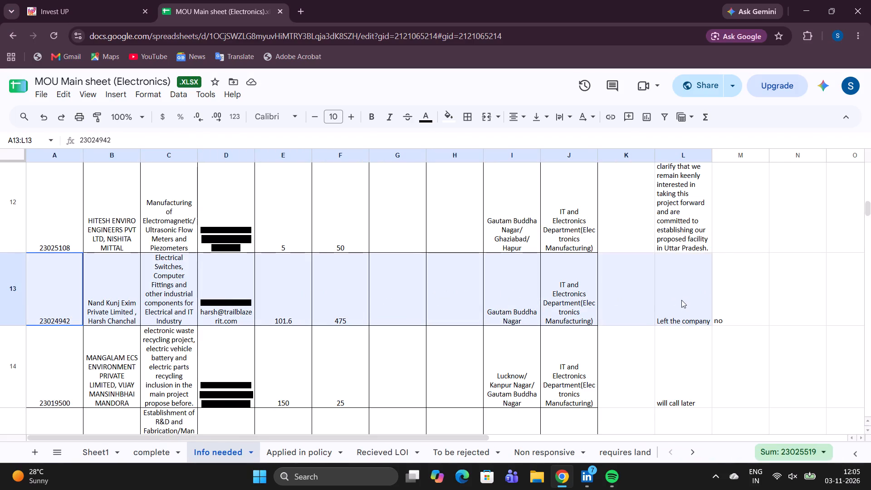
drag(681, 300, 682, 300)
key(ctrl+c)
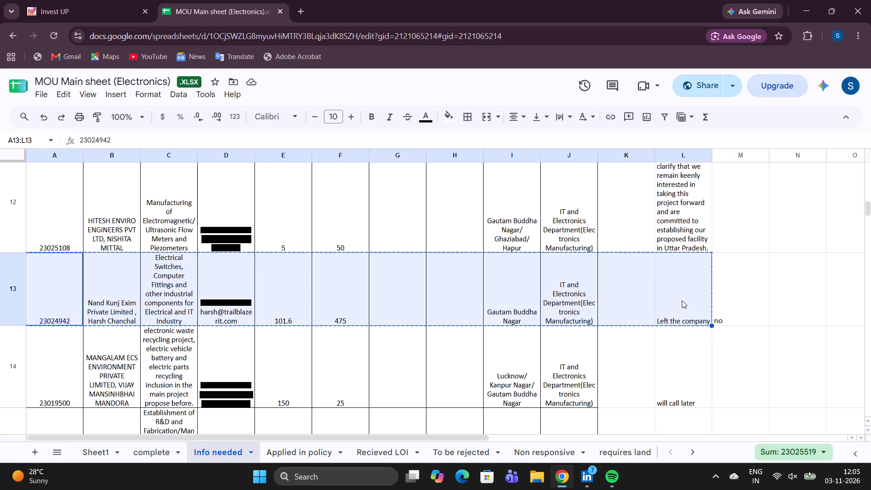
click(293, 448)
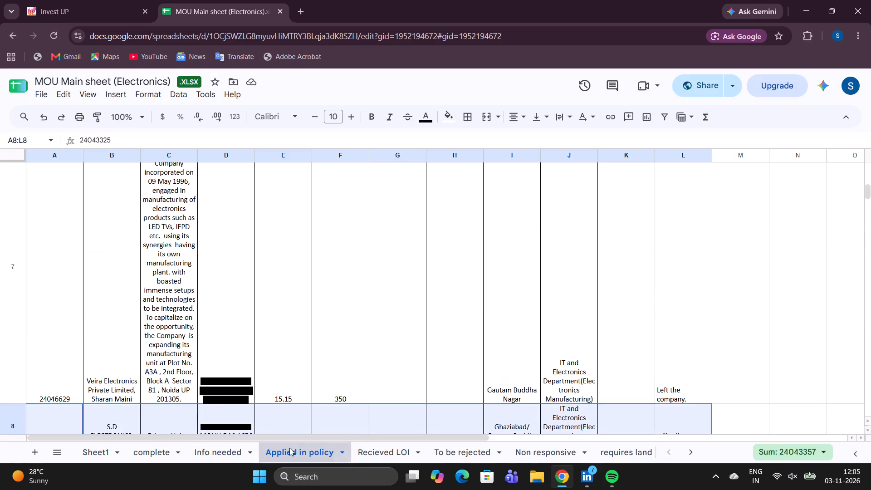
scroll(121, 406, down, 2)
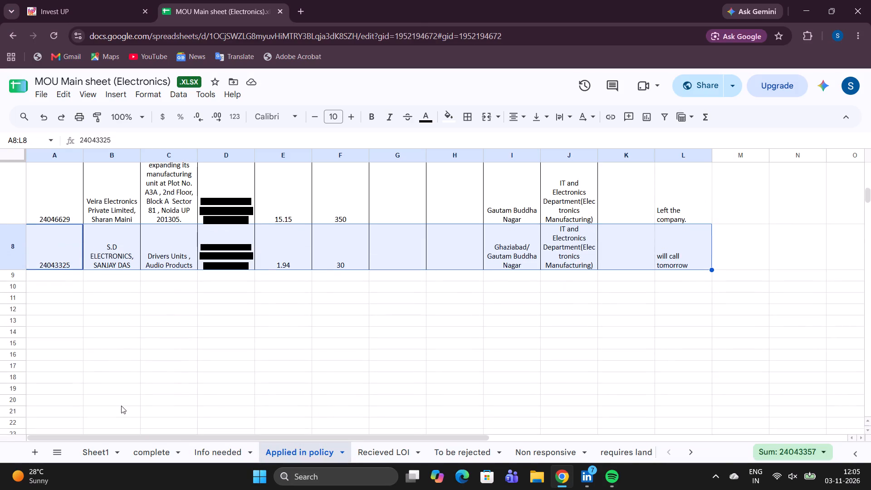
click(63, 279)
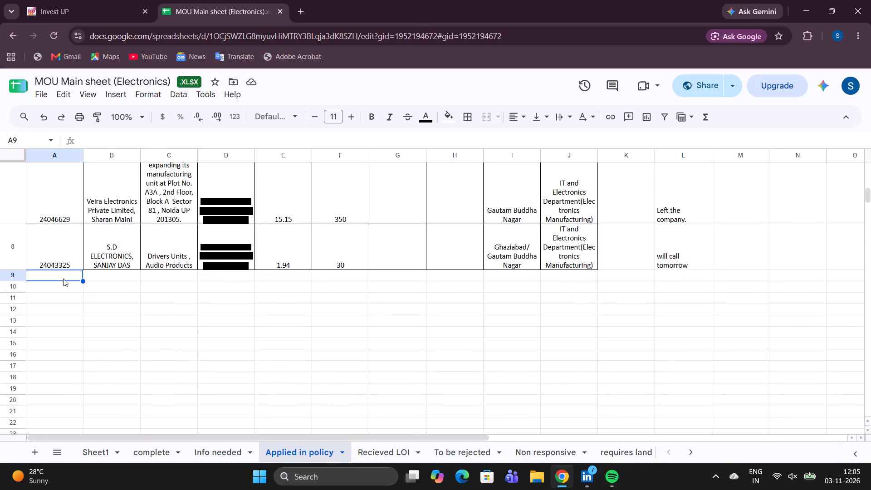
key(ctrl+v)
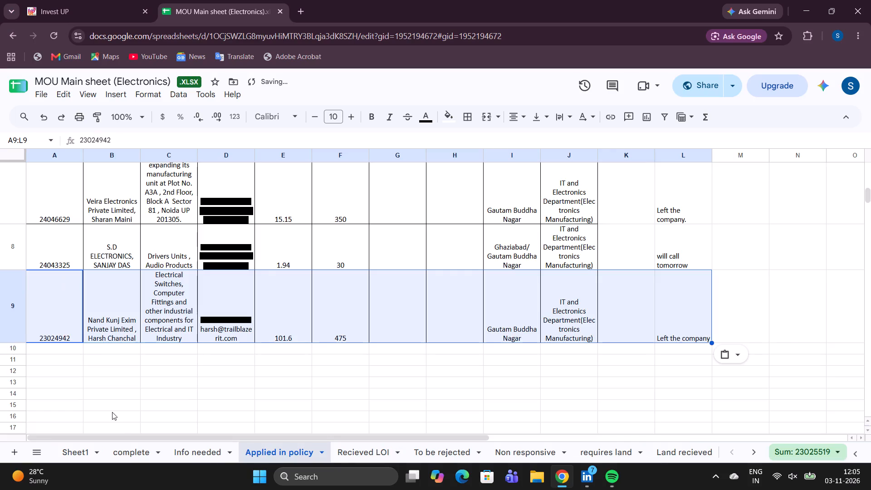
Return to the Info needed sheet to pick the next entry for Applied in policy.
click(216, 448)
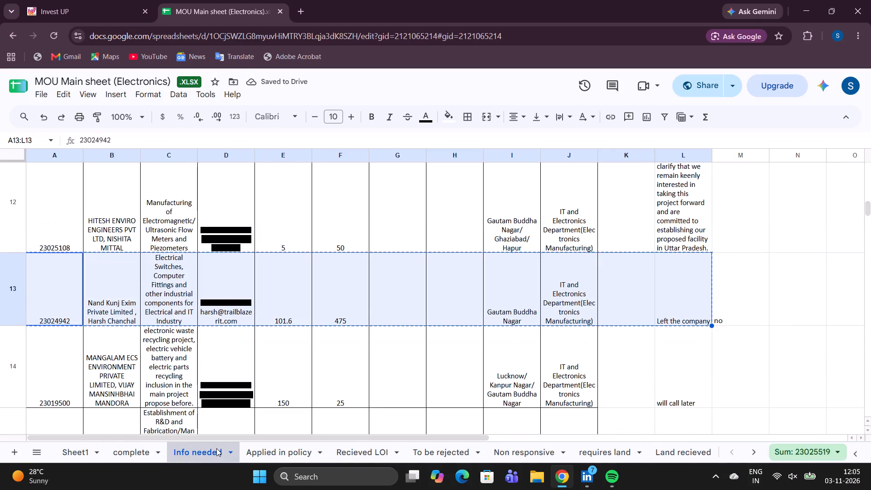